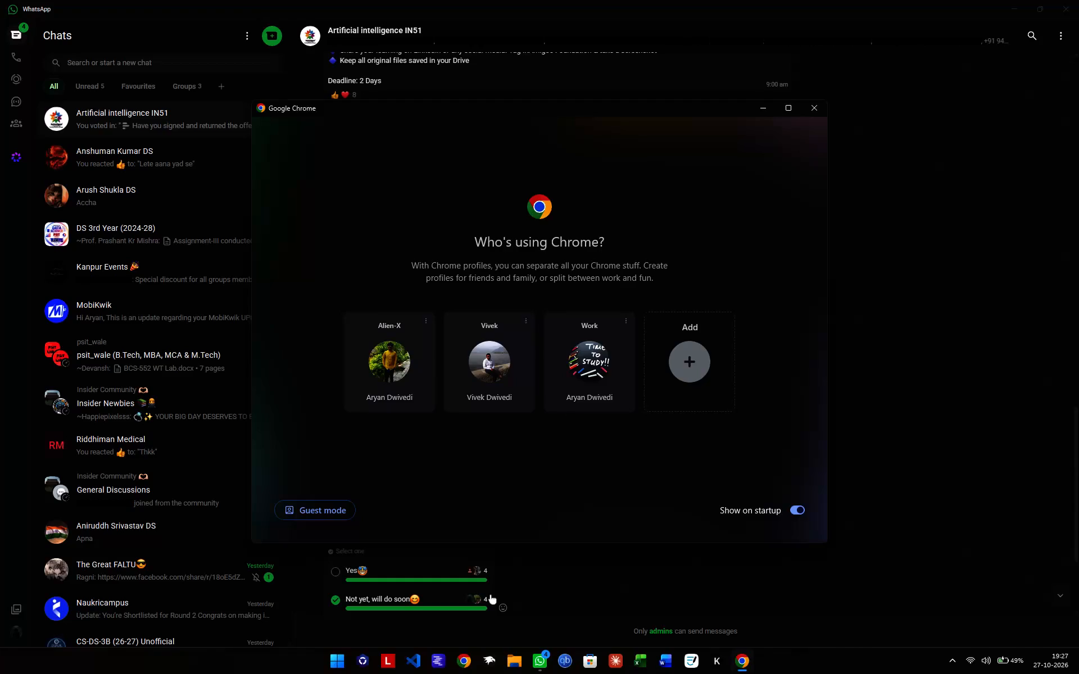
# Open a Chrome browsing window with the Alien-X profile.
pyautogui.click(377, 347)
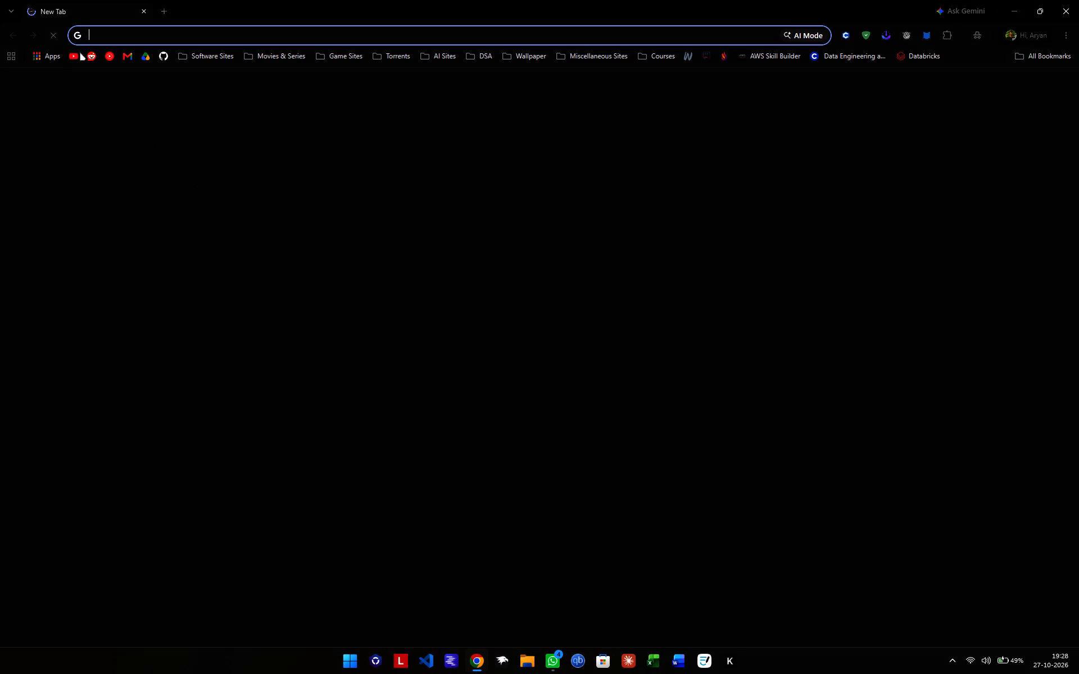
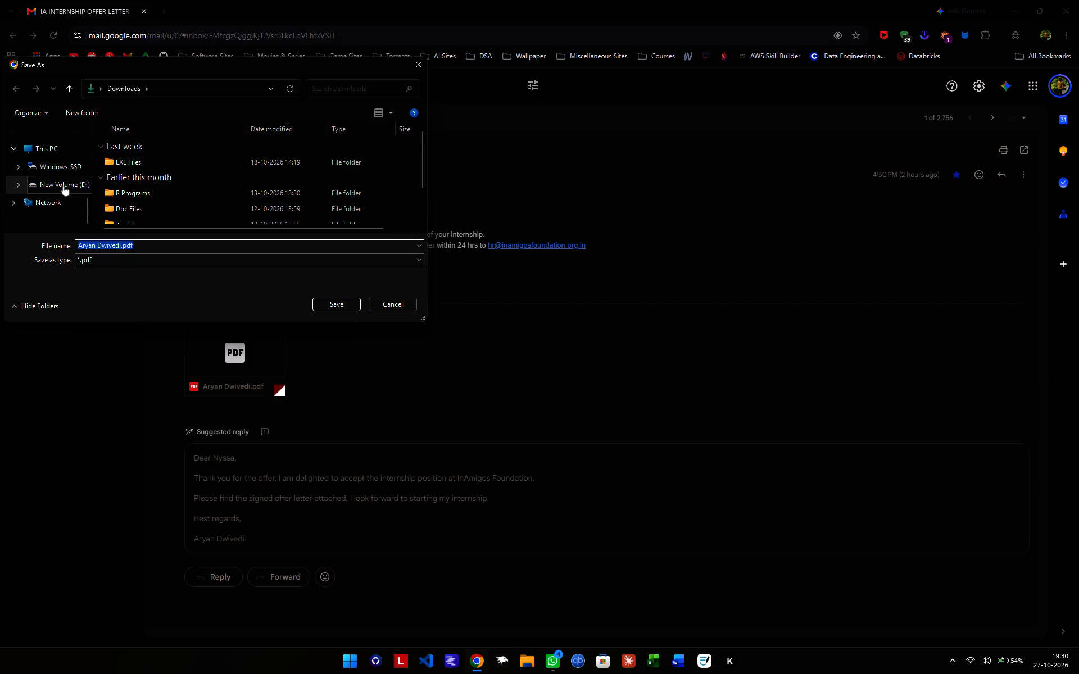
# Choose the New Volume (D:) drive as the save location for the internship offer letter PDF.
pyautogui.click(63, 186)
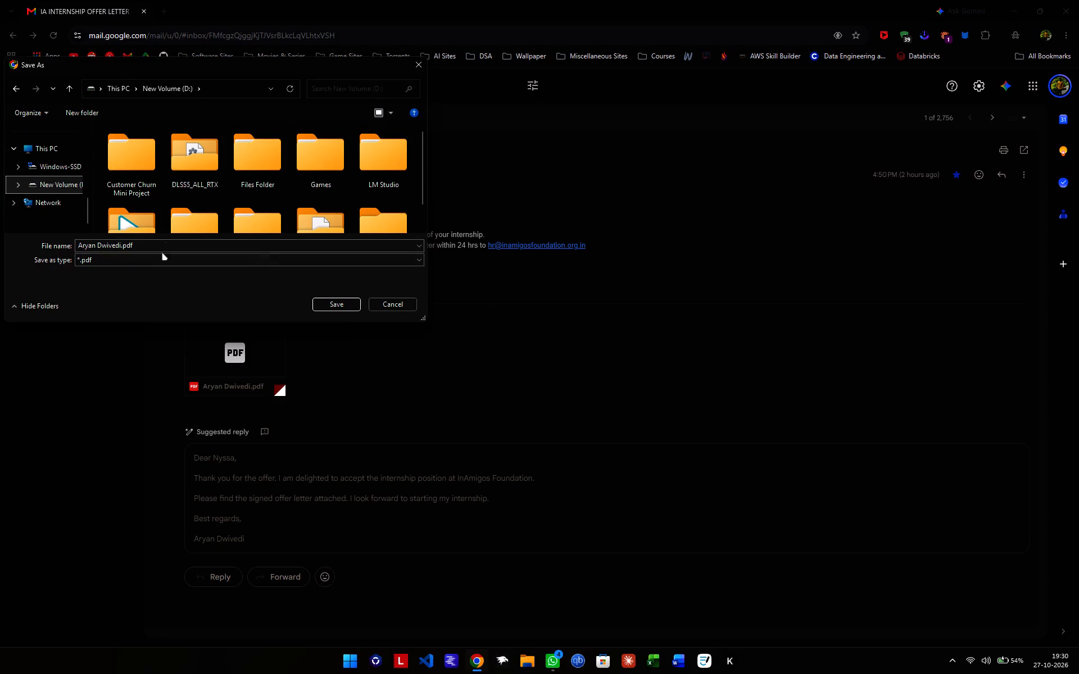
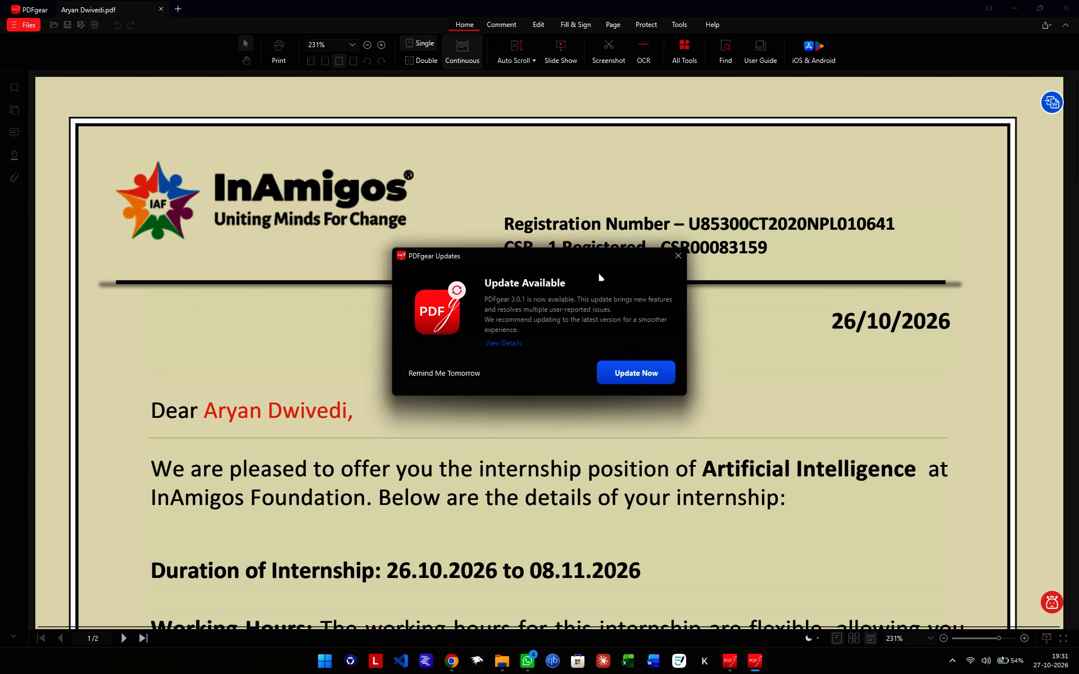
# Postpone the PDFgear update until tomorrow.
pyautogui.click(446, 367)
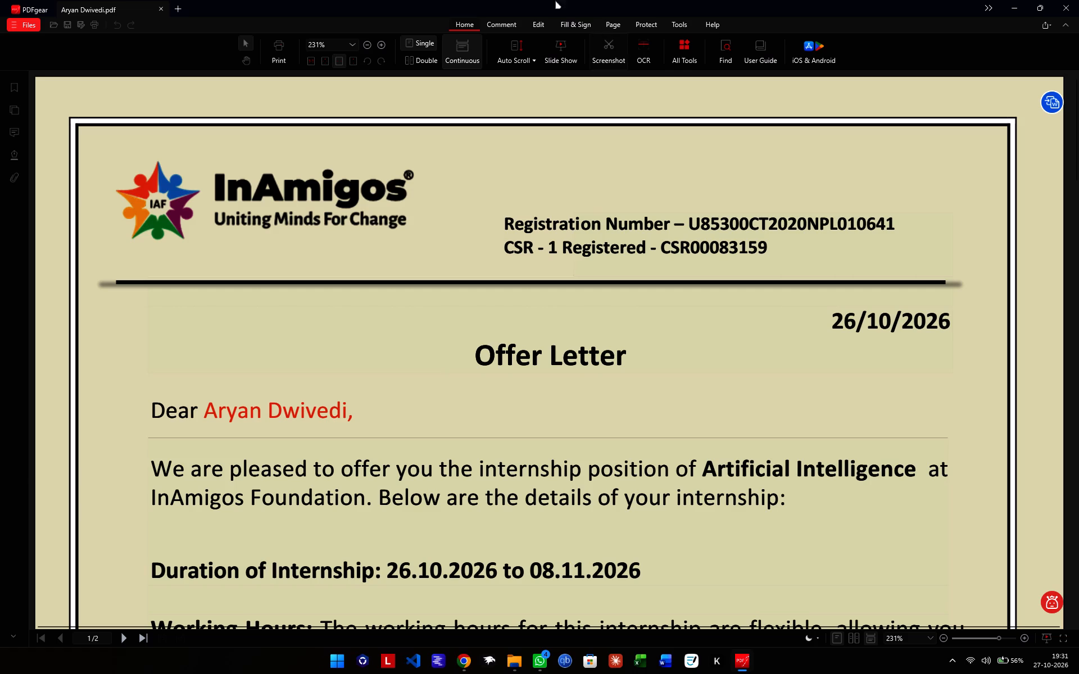
# Read through the InAmigos offer letter at 150% zoom, from the internship details to the terms and the acceptance signing instructions.
pyautogui.click(353, 44)
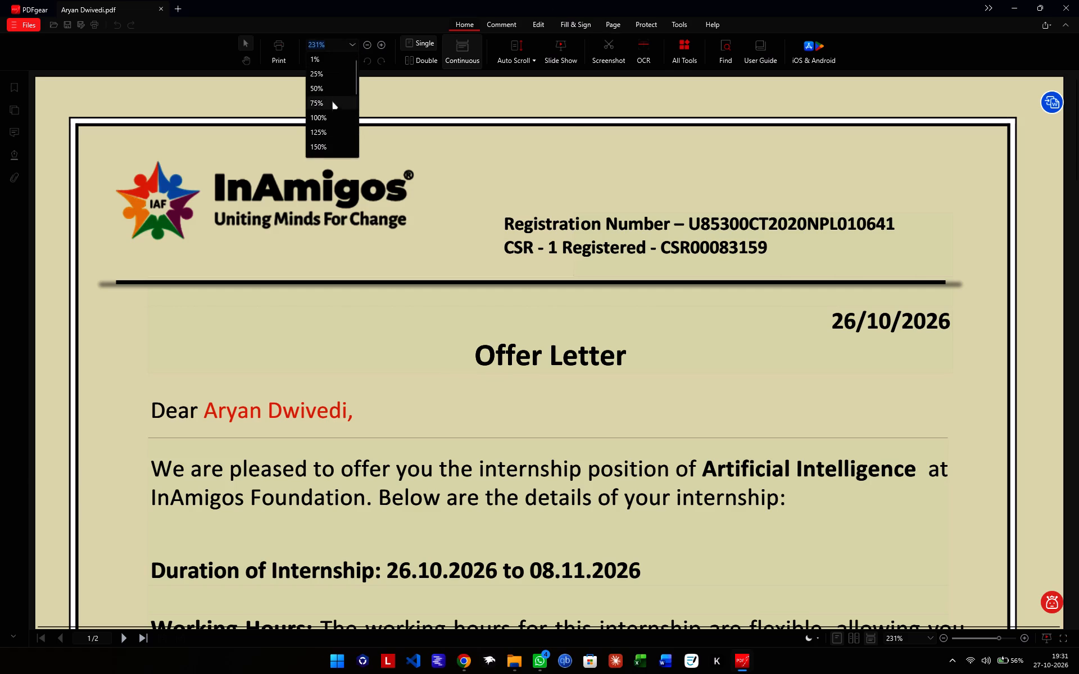
pyautogui.click(332, 102)
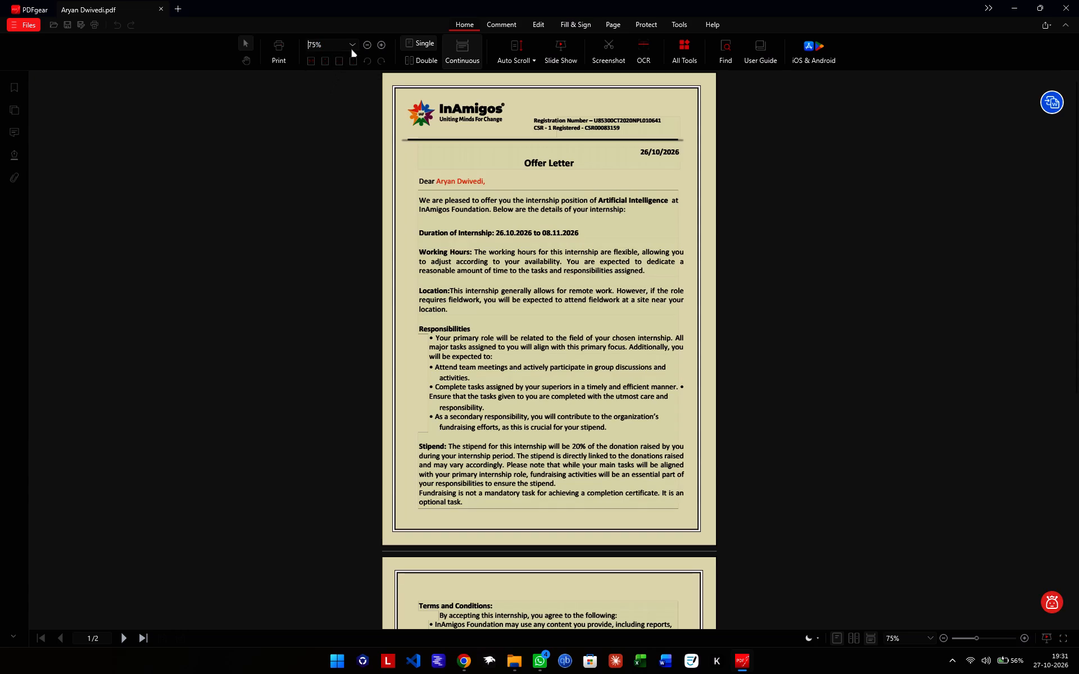
pyautogui.click(353, 46)
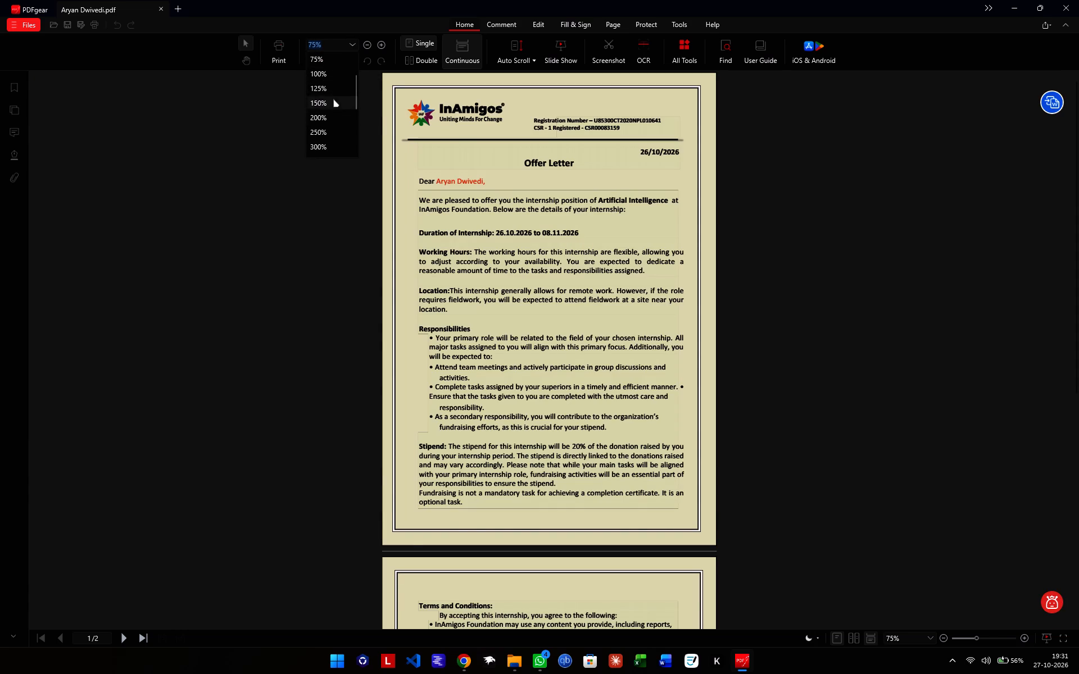
pyautogui.click(333, 98)
pyautogui.scroll(-8, 571, 261)
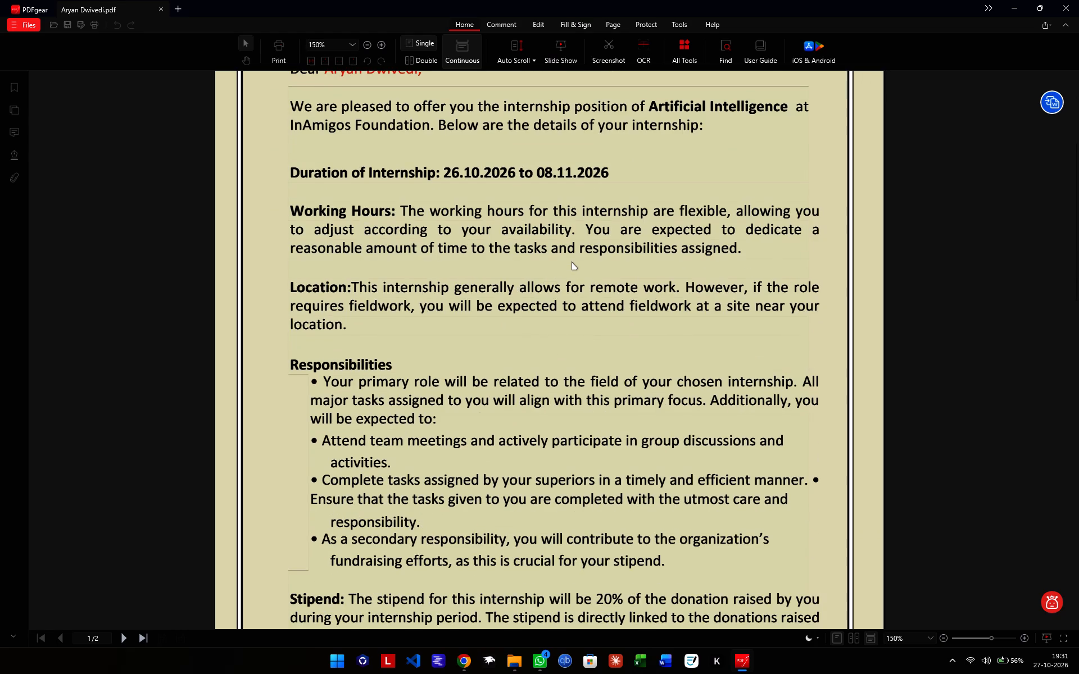
pyautogui.scroll(3, 572, 261)
pyautogui.scroll(-6, 572, 261)
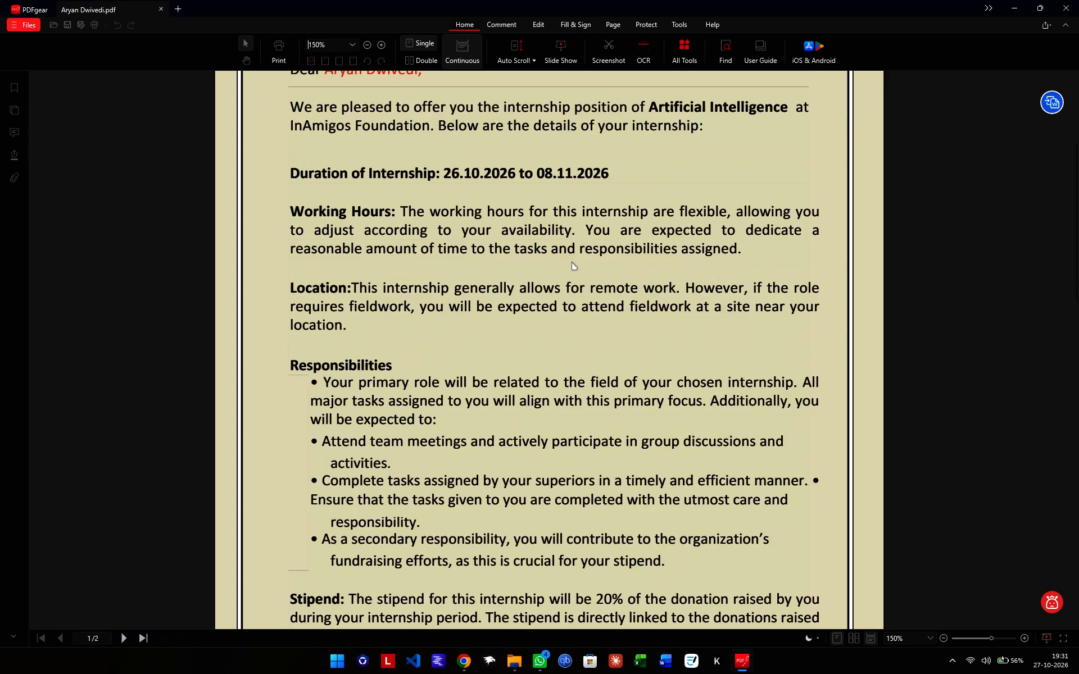
pyautogui.scroll(-13, 572, 261)
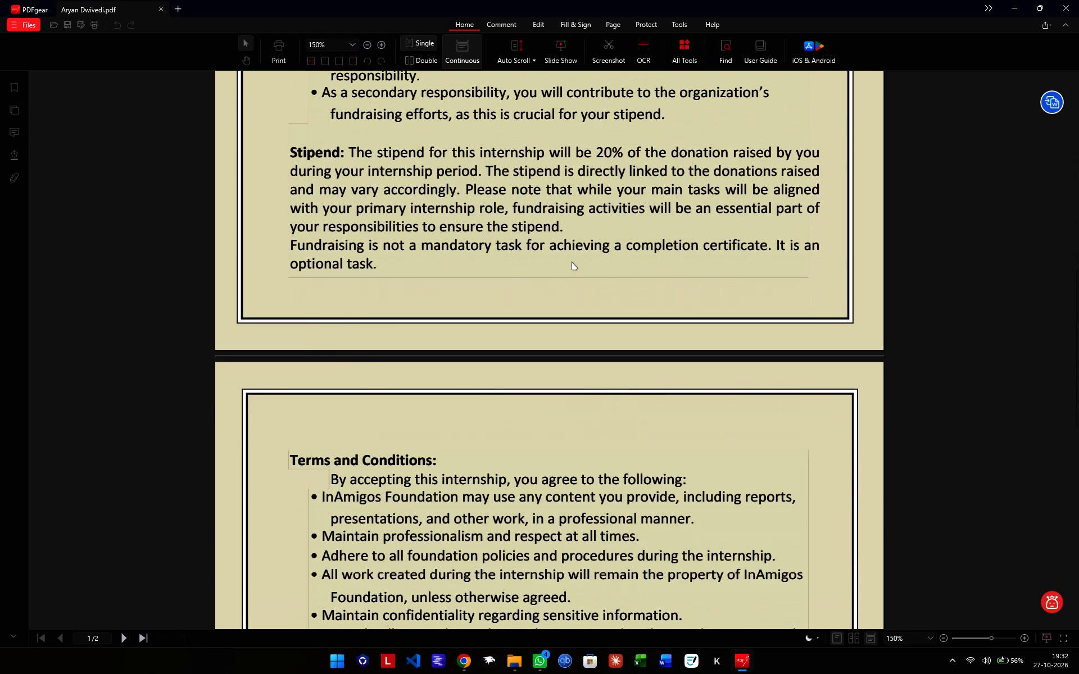
pyautogui.scroll(-1, 572, 261)
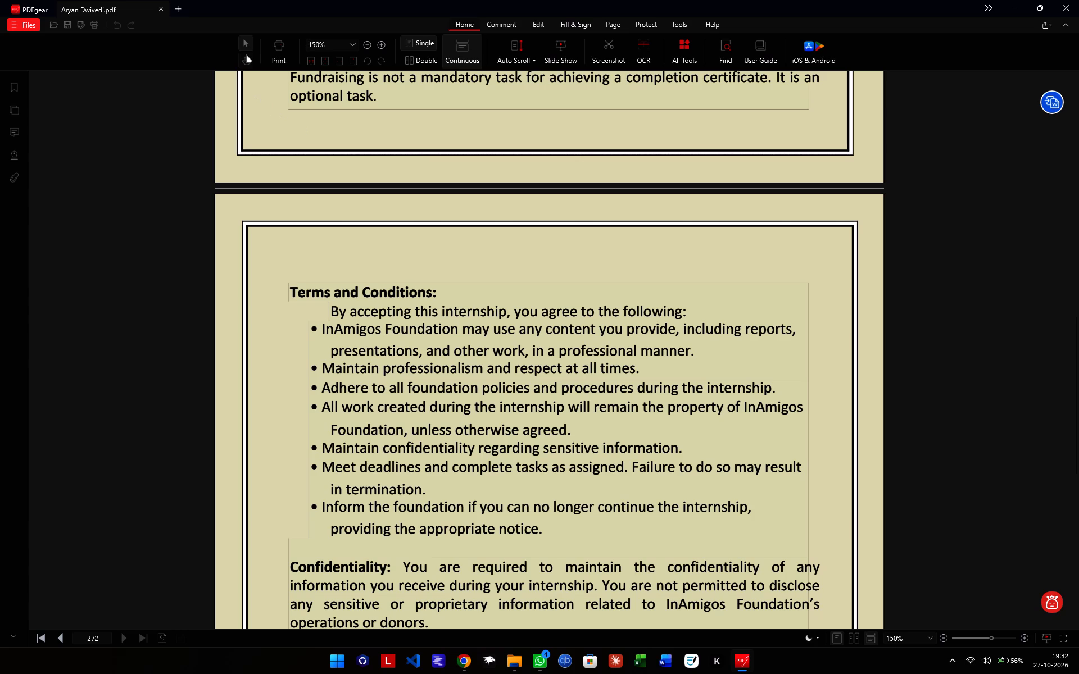
pyautogui.scroll(-2, 262, 85)
pyautogui.scroll(-4, 332, 146)
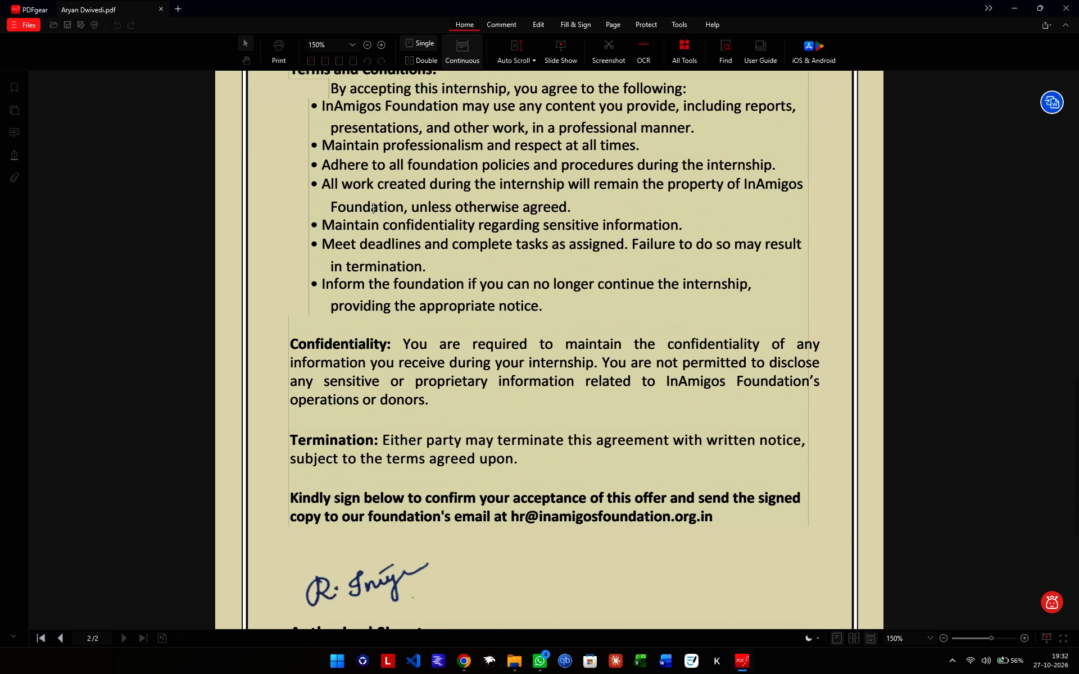
# Check the Fill & Sign signature options available for signing the InAmigos offer letter.
pyautogui.scroll(3, 374, 209)
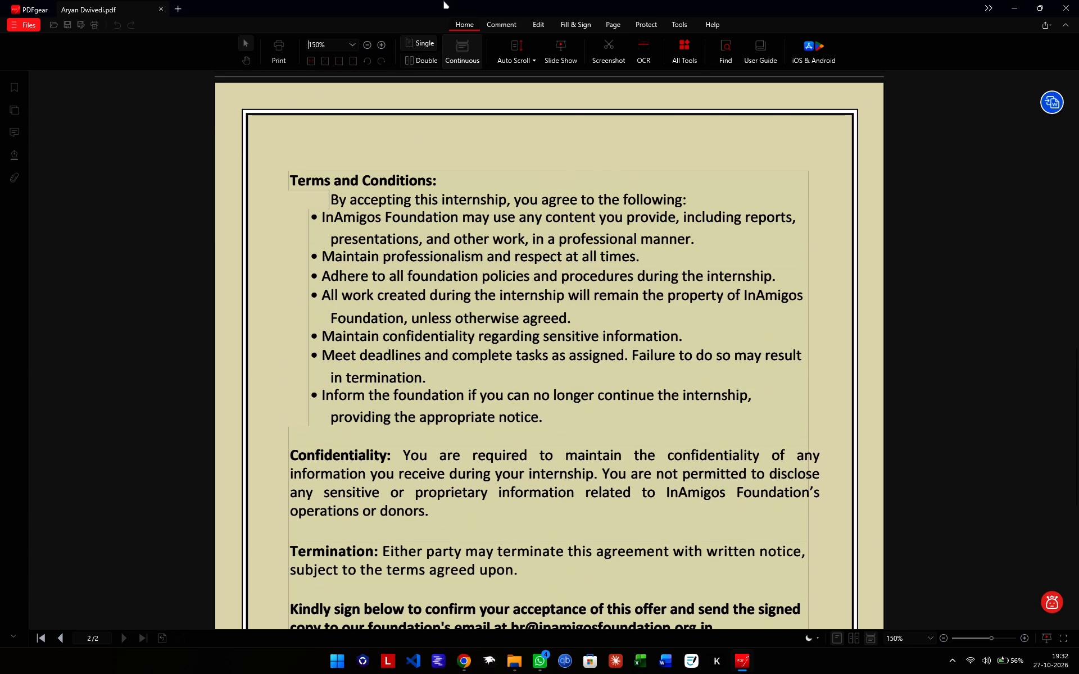
pyautogui.click(587, 21)
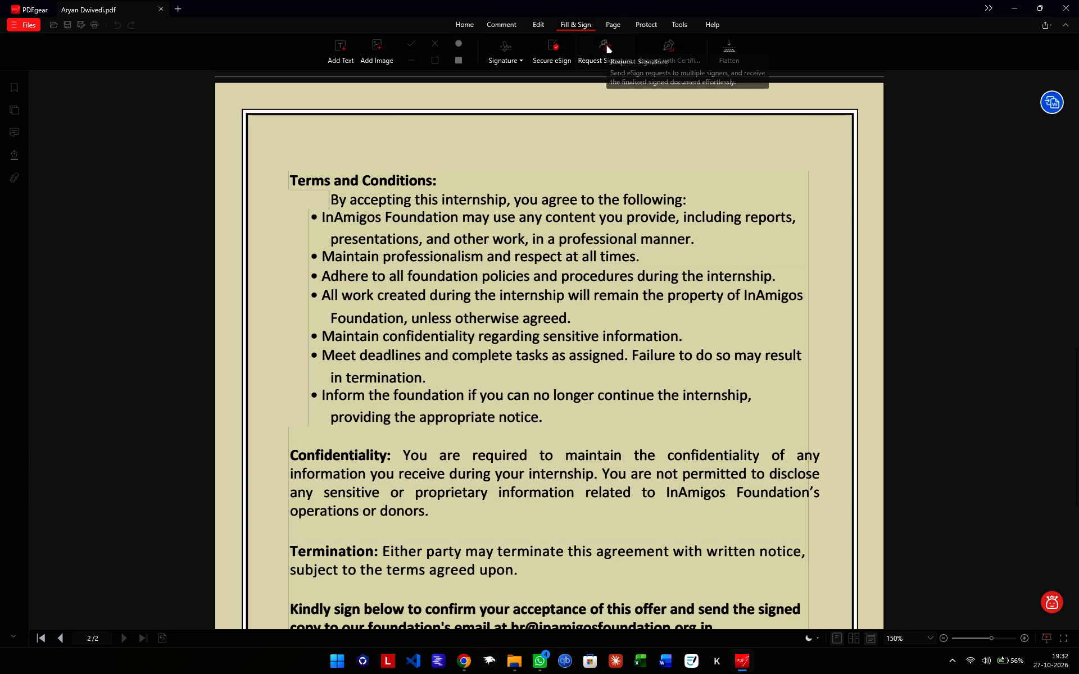
pyautogui.click(509, 54)
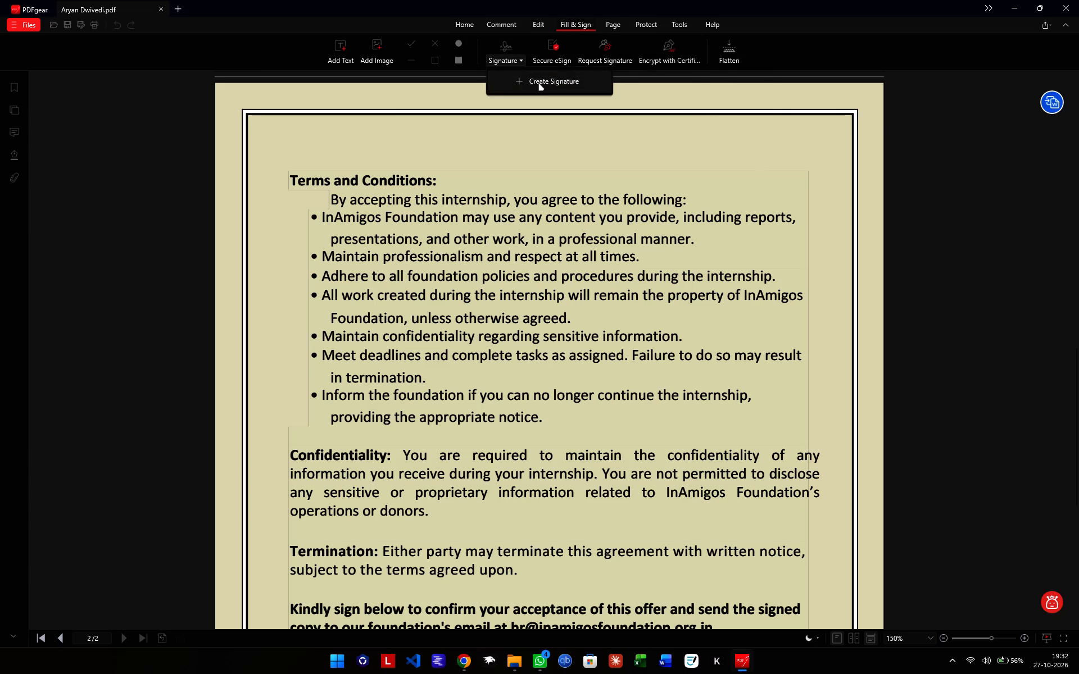
pyautogui.click(518, 61)
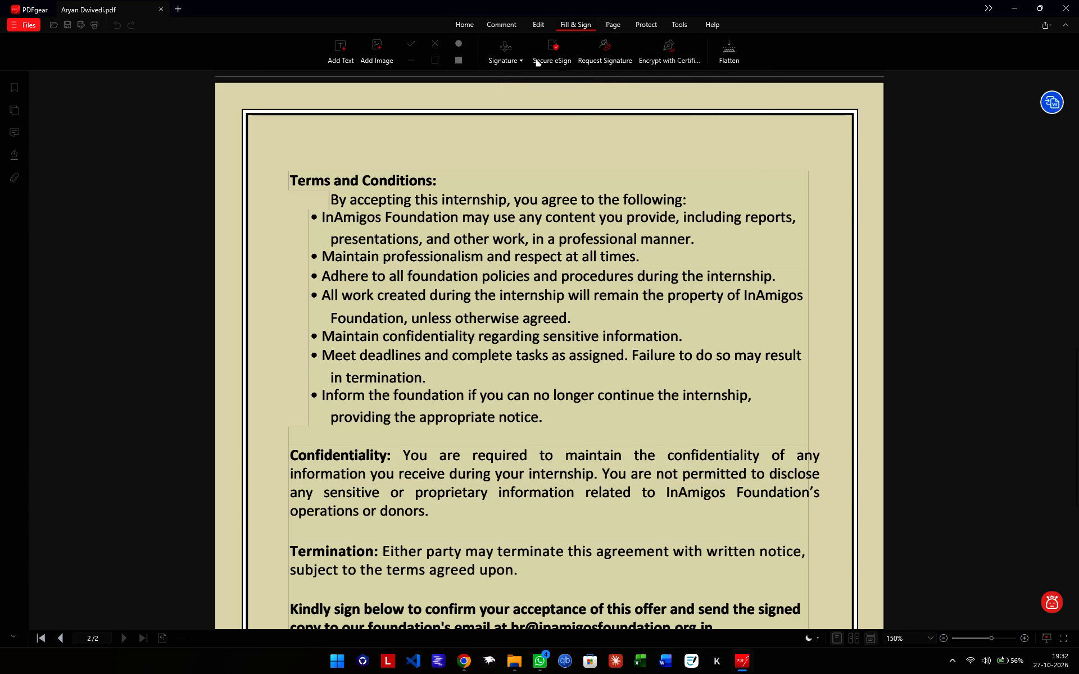
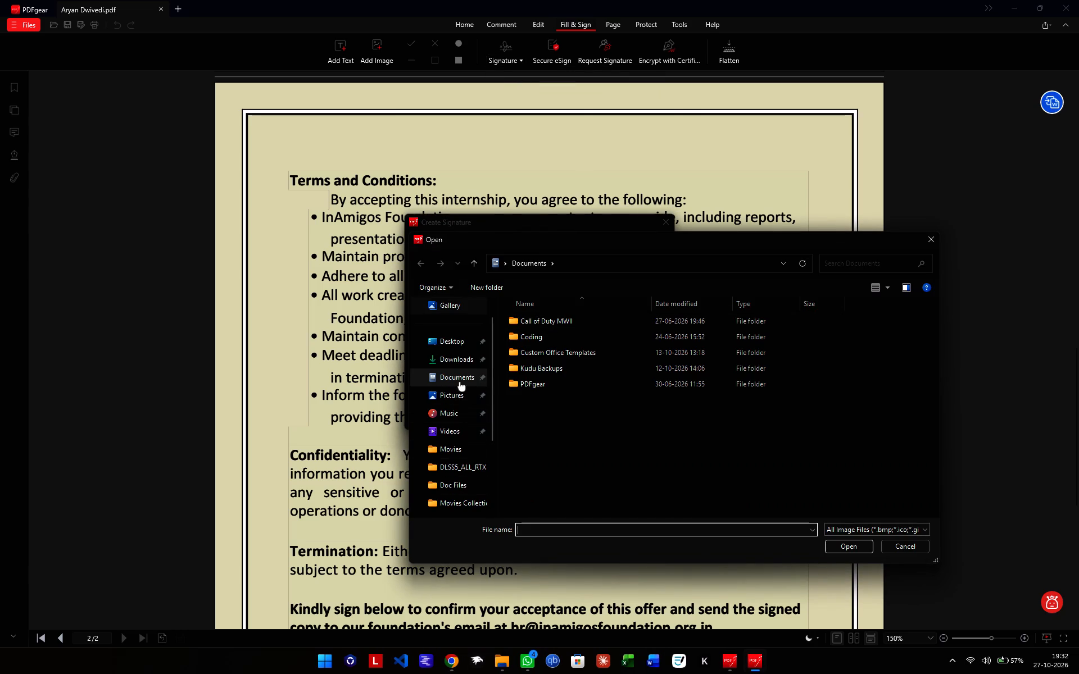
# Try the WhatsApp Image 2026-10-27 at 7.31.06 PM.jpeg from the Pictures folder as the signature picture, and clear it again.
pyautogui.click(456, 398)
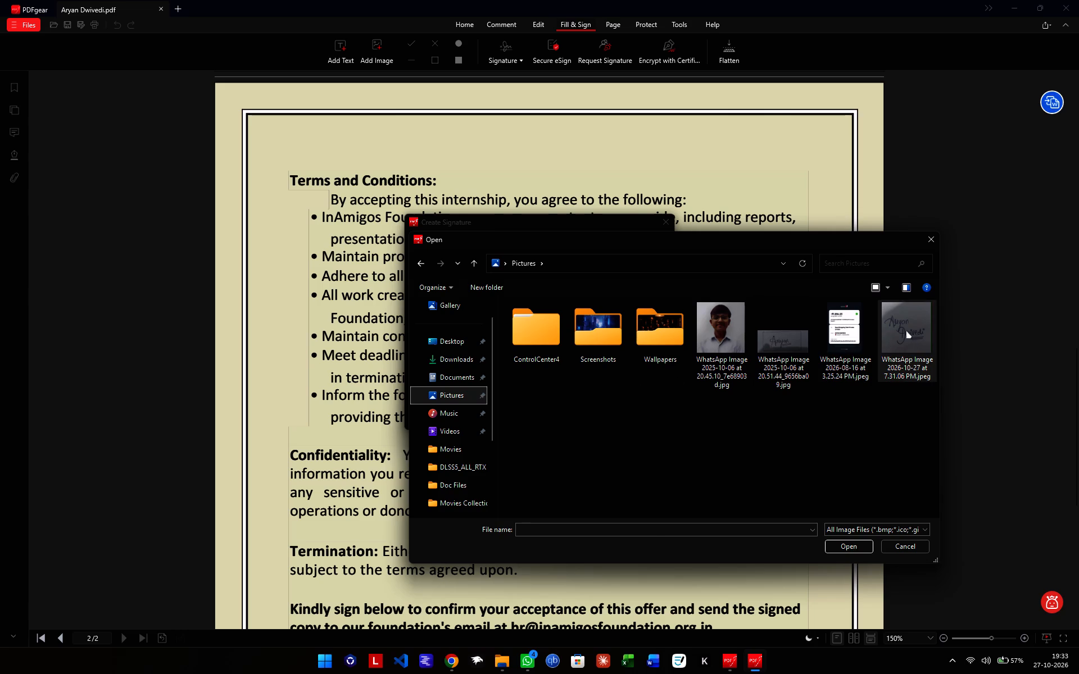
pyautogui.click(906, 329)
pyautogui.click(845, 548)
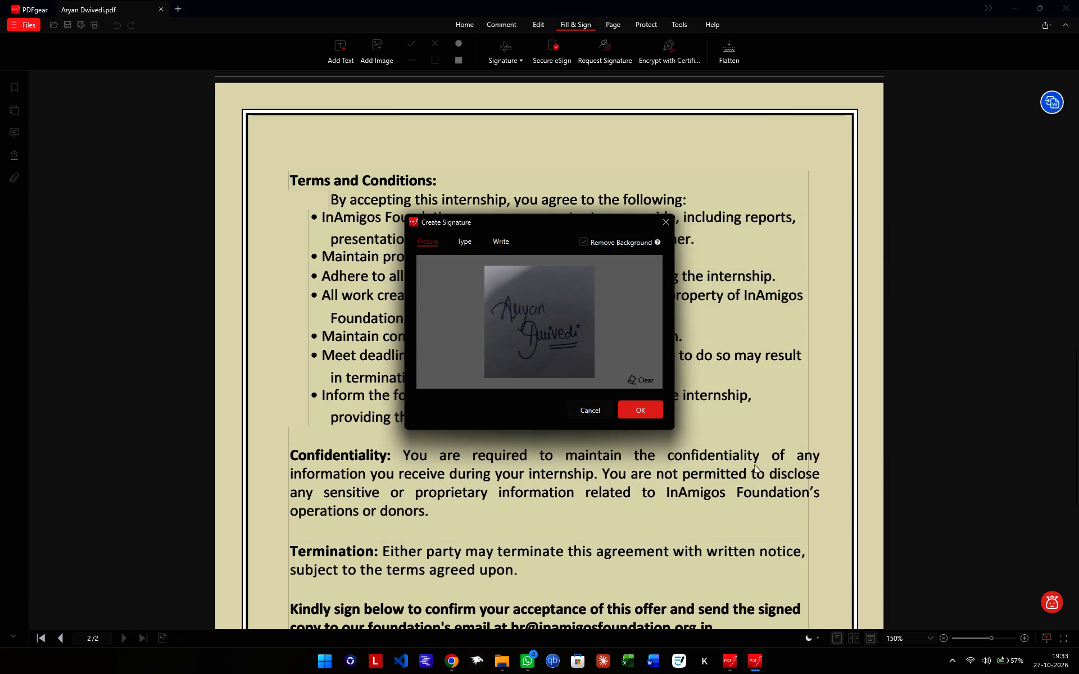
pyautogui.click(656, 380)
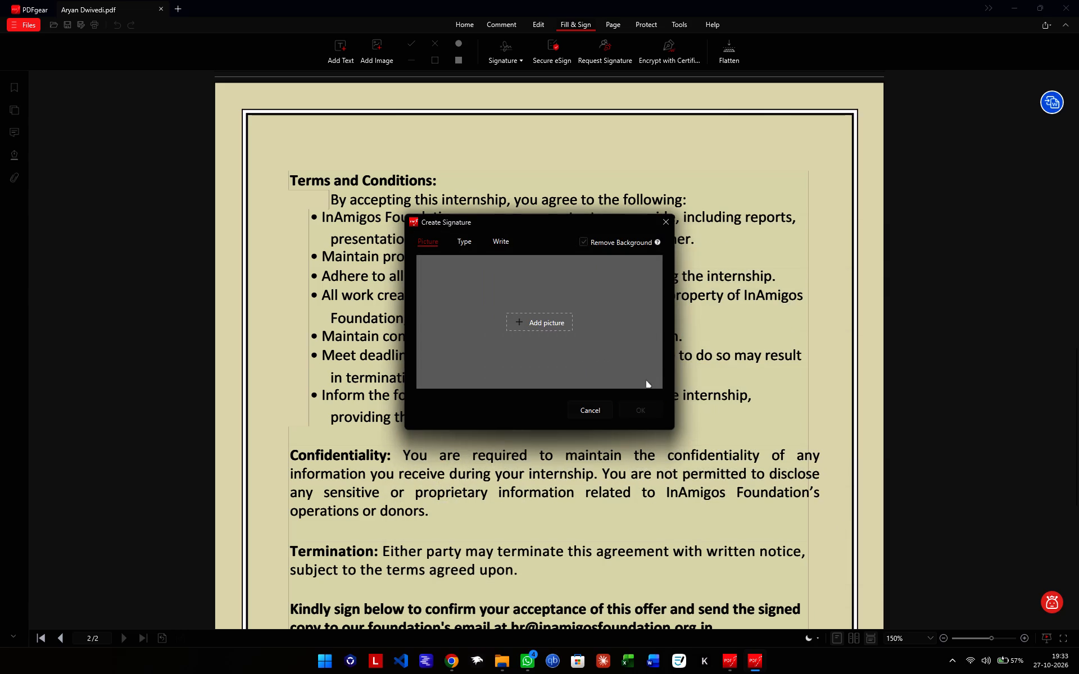
# Add the handwritten signature photo WhatsApp Image 2026-10-27 at 7.31.06 PM.jpeg from Pictures as the new signature's picture.
pyautogui.click(516, 318)
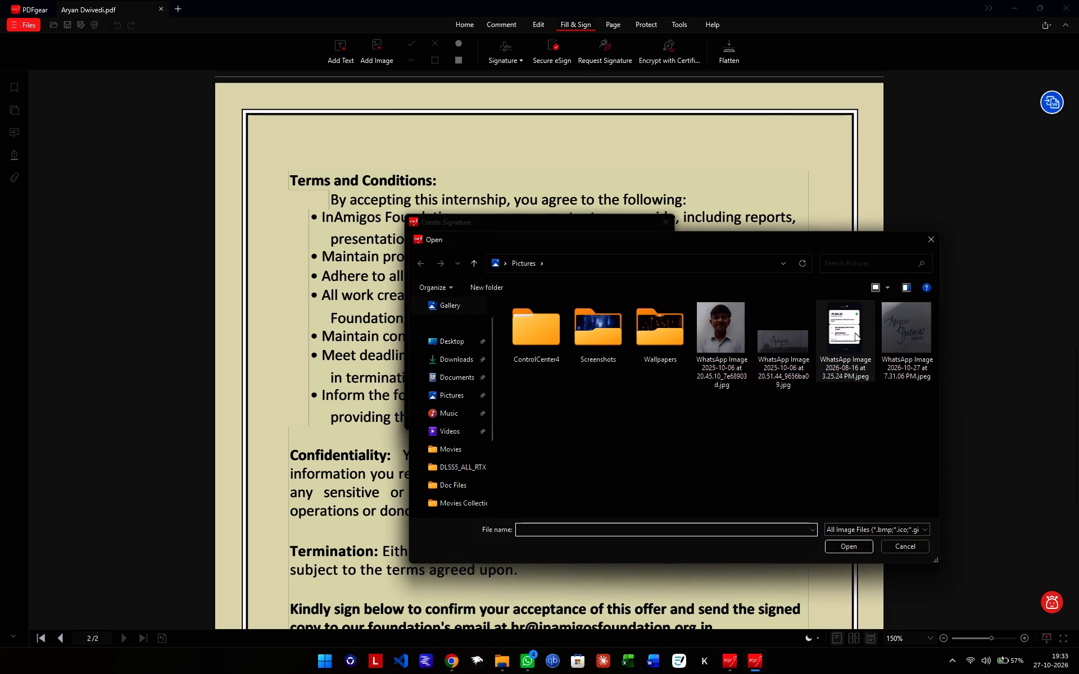
pyautogui.click(908, 329)
pyautogui.click(849, 539)
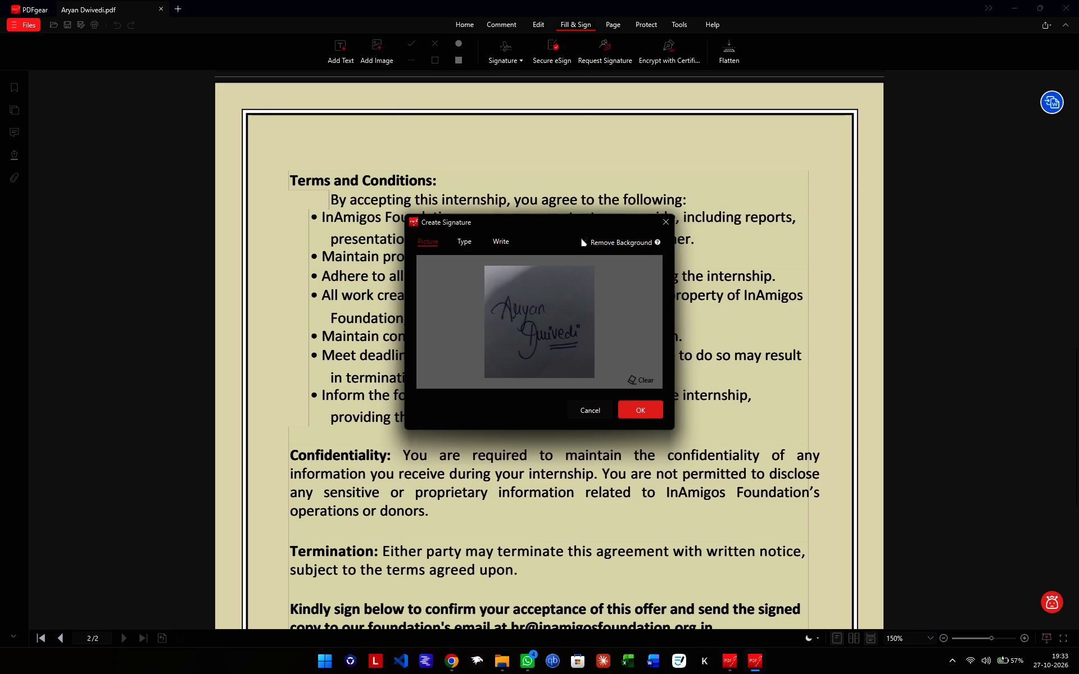
# Create a signature from the loaded picture and place it on page 2 in the blank space opposite the Authorized Signatory block.
pyautogui.click(639, 410)
pyautogui.scroll(-2, 647, 403)
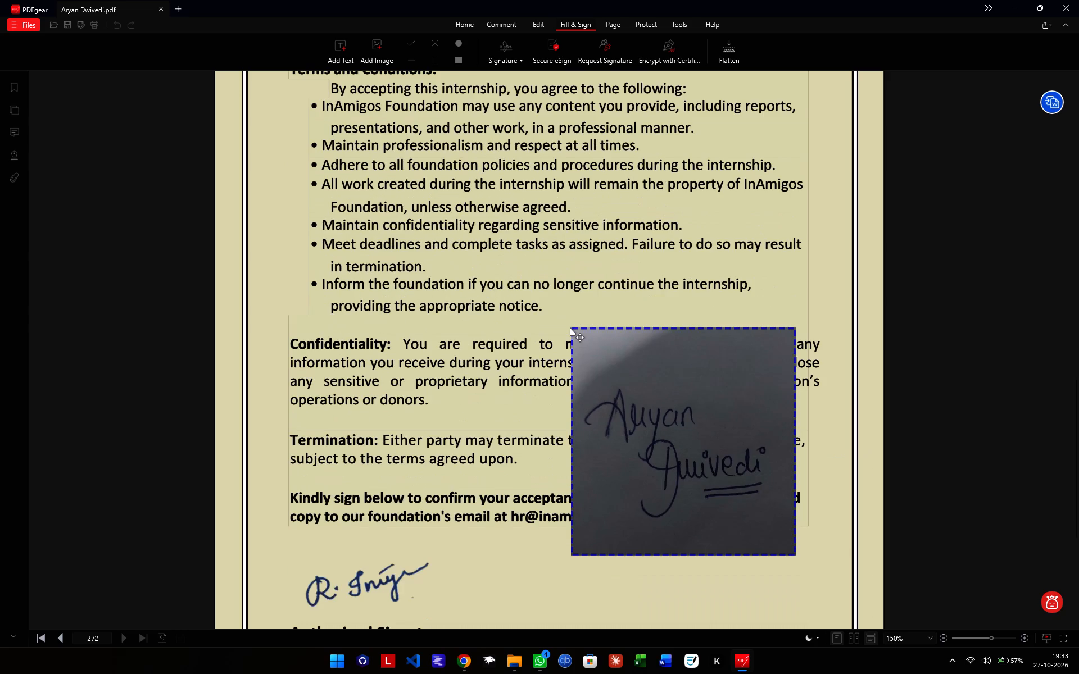
pyautogui.scroll(-3, 569, 330)
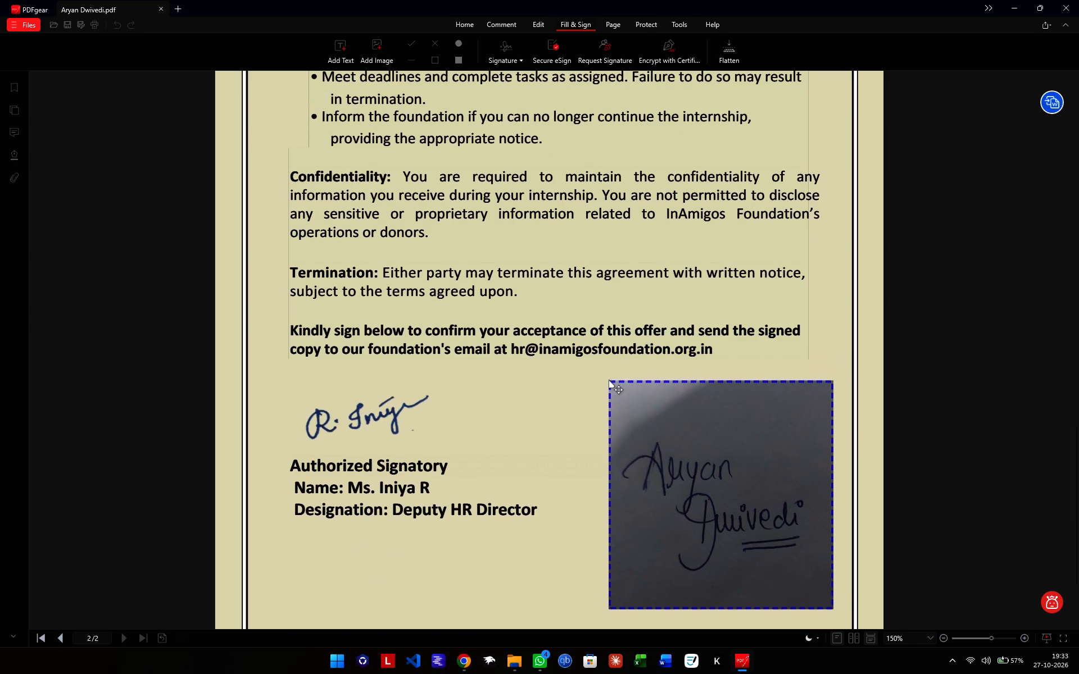
pyautogui.click(609, 379)
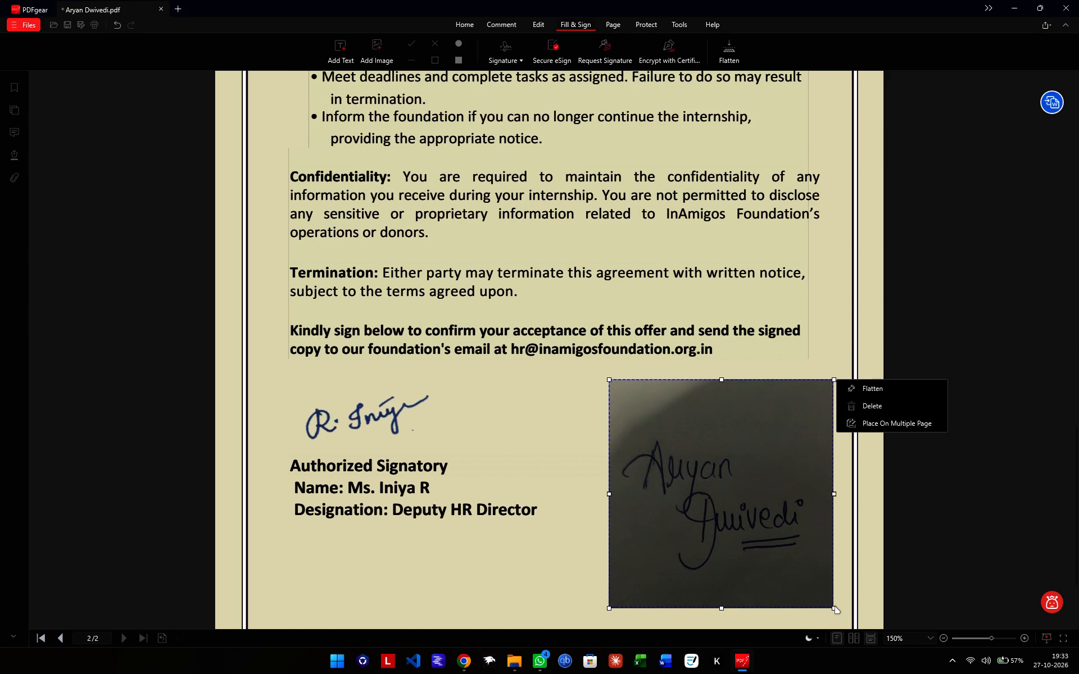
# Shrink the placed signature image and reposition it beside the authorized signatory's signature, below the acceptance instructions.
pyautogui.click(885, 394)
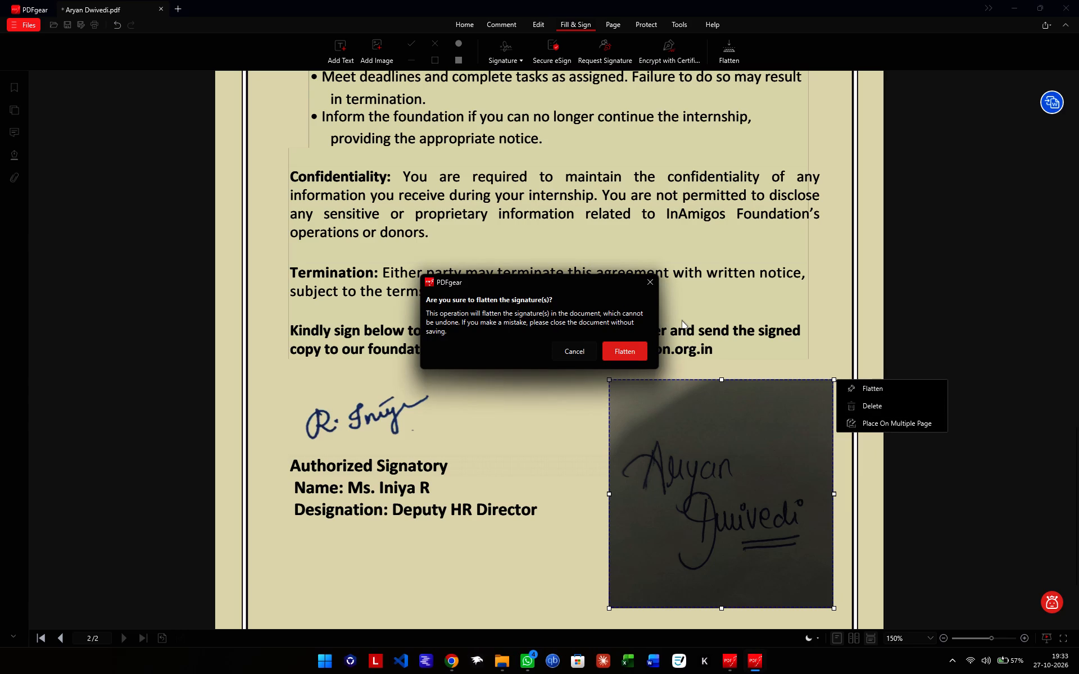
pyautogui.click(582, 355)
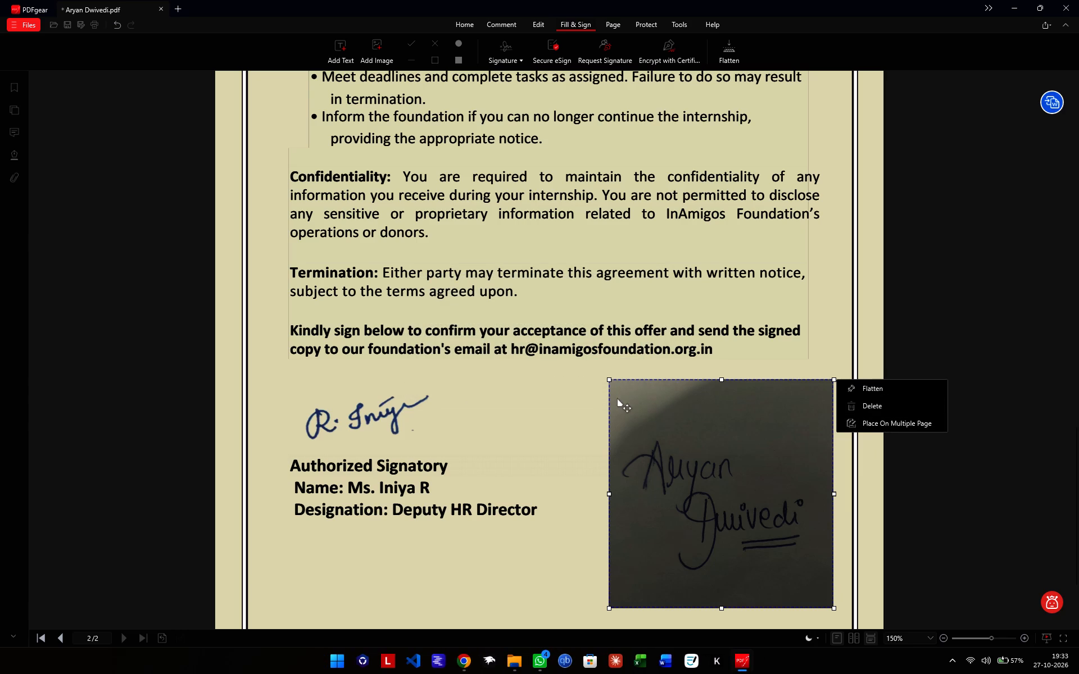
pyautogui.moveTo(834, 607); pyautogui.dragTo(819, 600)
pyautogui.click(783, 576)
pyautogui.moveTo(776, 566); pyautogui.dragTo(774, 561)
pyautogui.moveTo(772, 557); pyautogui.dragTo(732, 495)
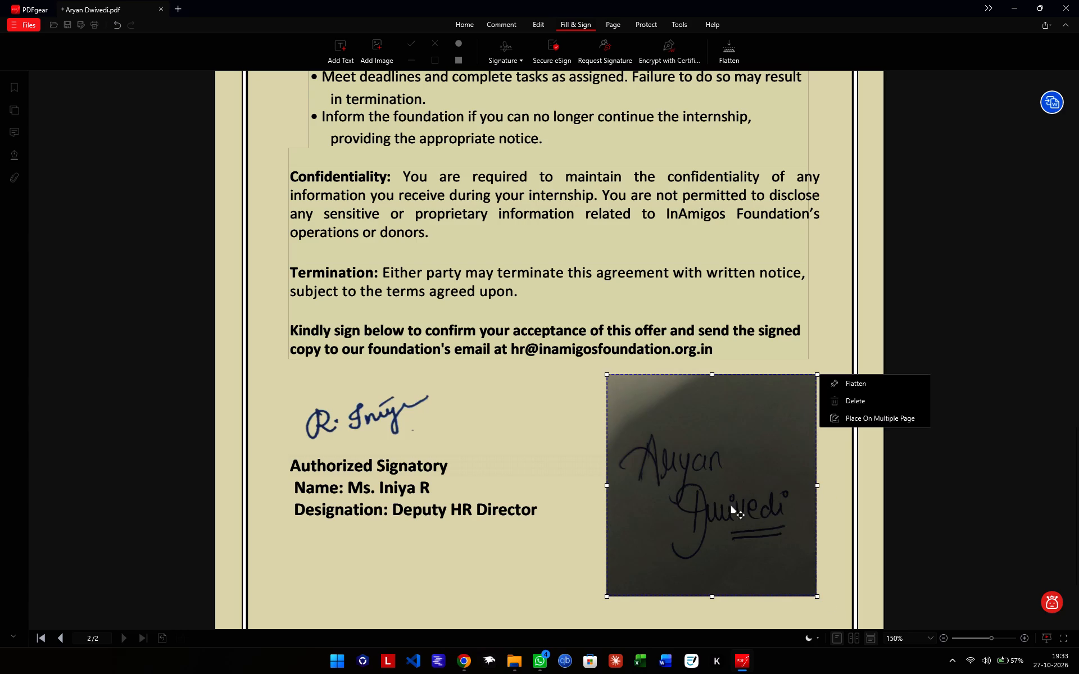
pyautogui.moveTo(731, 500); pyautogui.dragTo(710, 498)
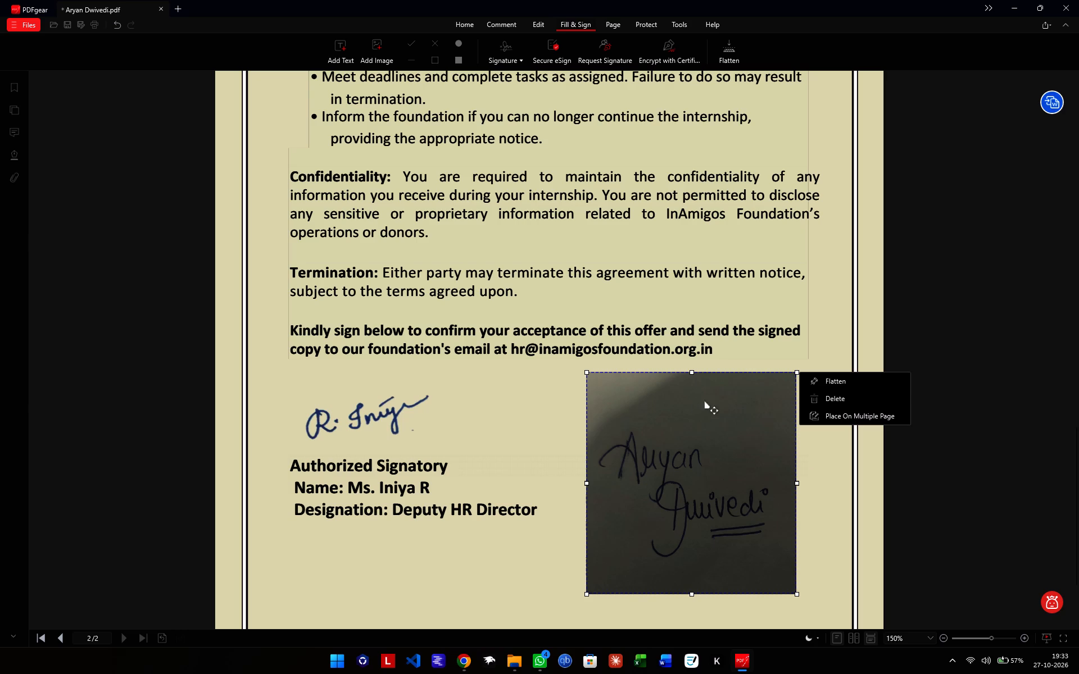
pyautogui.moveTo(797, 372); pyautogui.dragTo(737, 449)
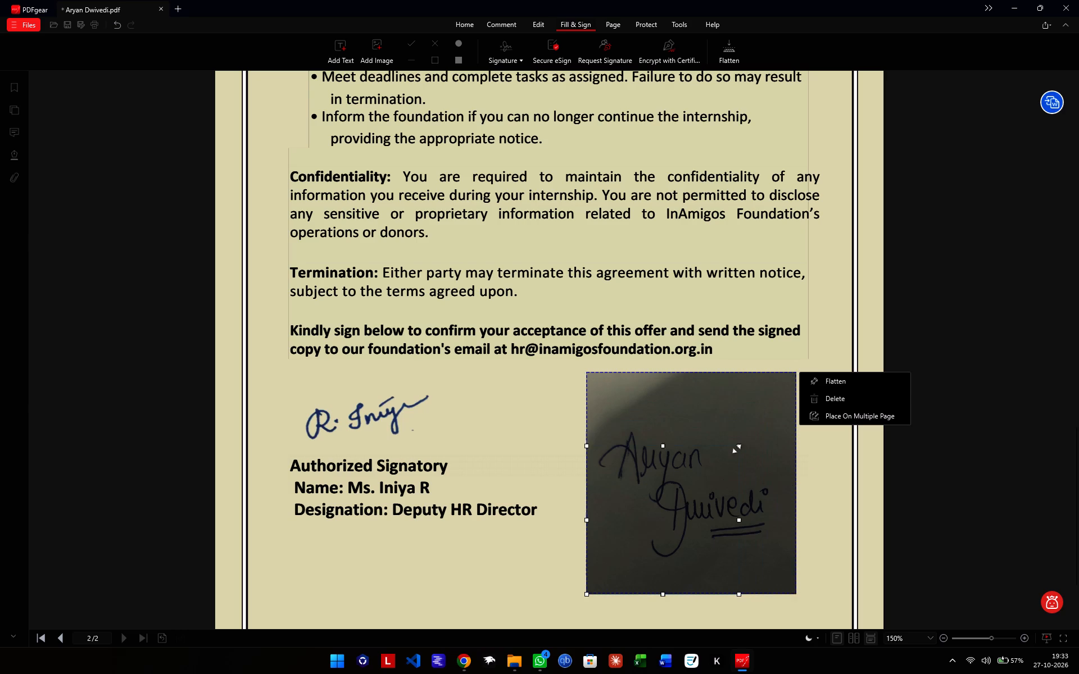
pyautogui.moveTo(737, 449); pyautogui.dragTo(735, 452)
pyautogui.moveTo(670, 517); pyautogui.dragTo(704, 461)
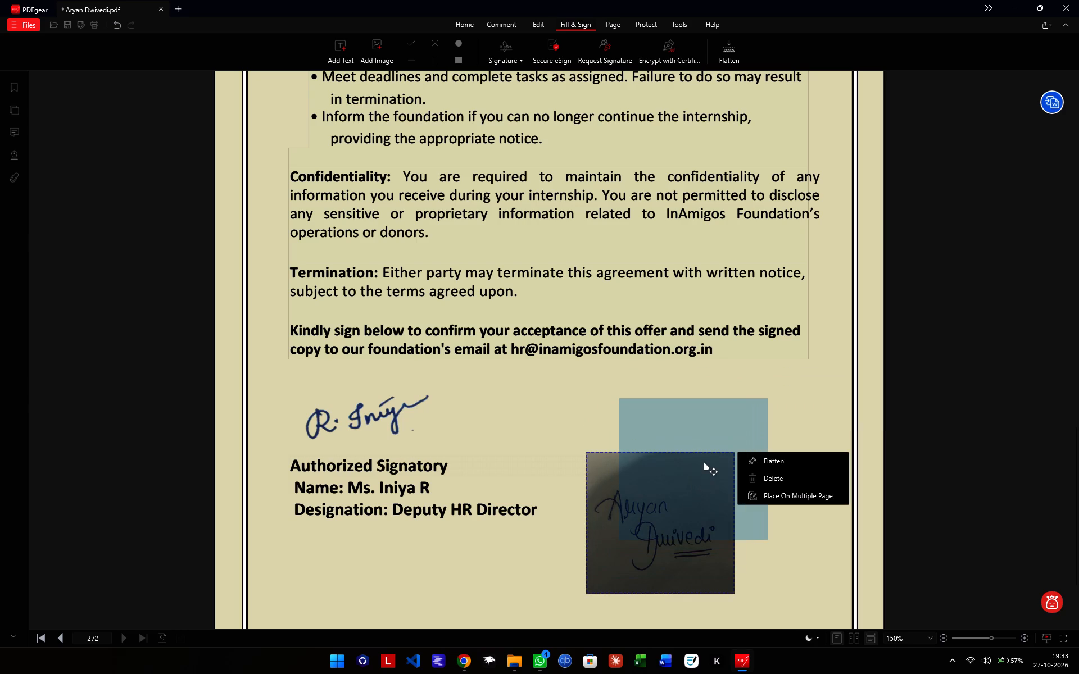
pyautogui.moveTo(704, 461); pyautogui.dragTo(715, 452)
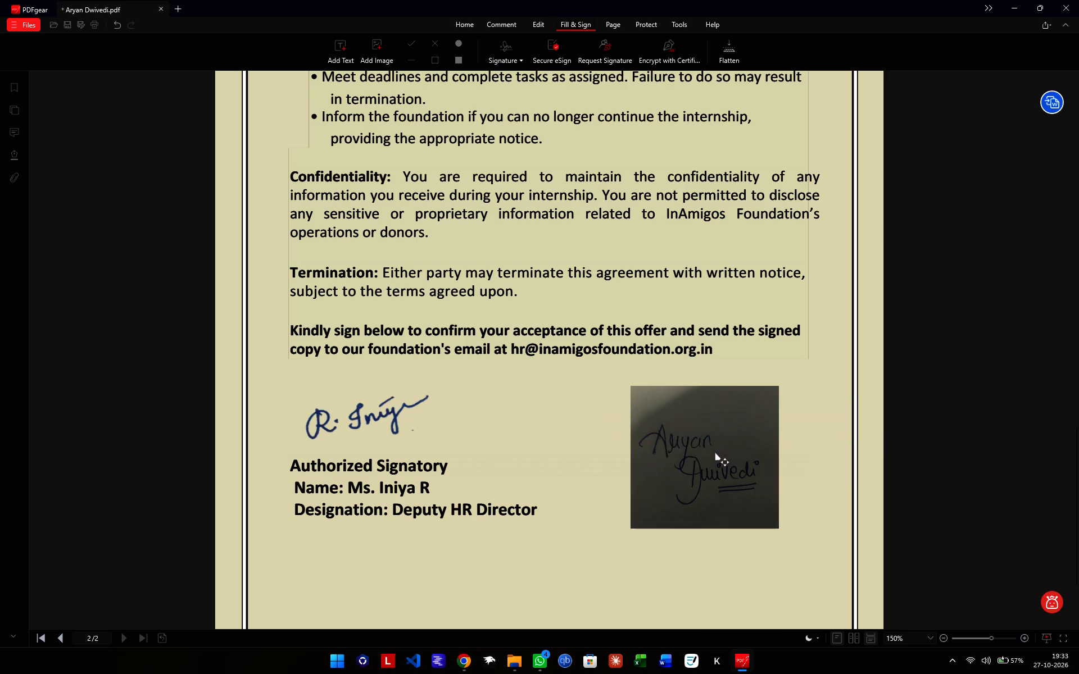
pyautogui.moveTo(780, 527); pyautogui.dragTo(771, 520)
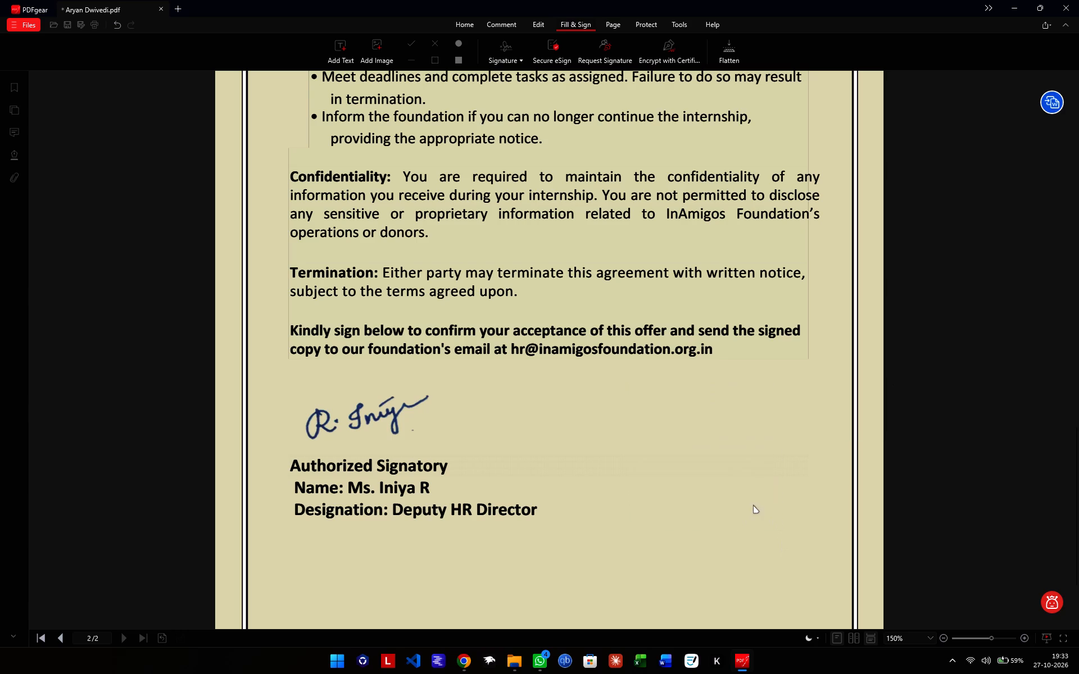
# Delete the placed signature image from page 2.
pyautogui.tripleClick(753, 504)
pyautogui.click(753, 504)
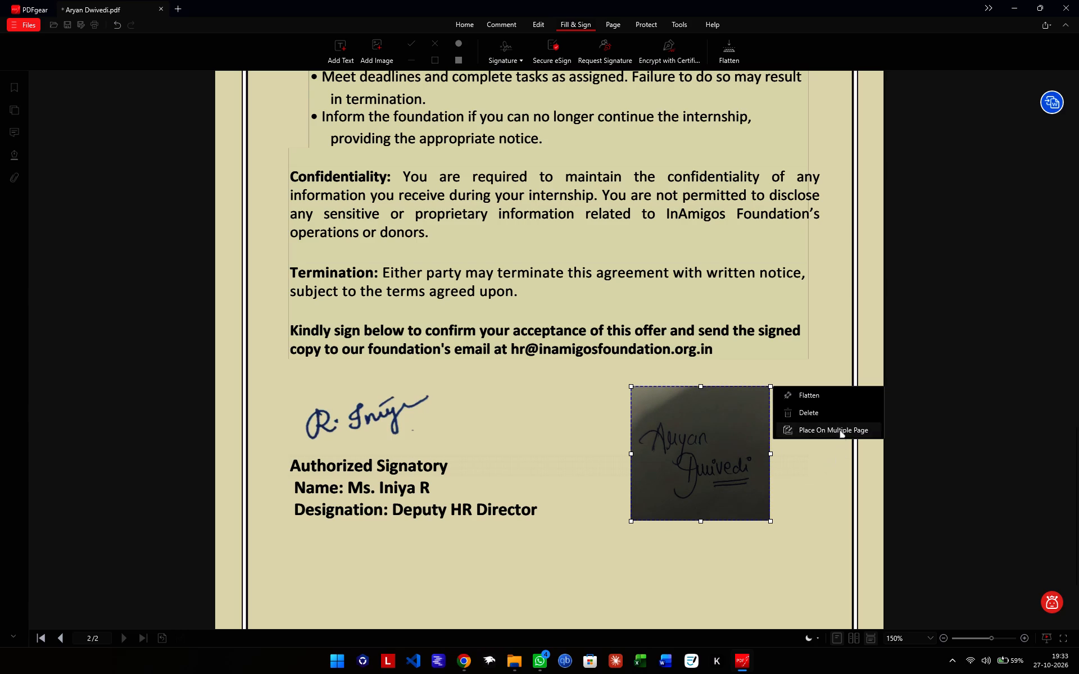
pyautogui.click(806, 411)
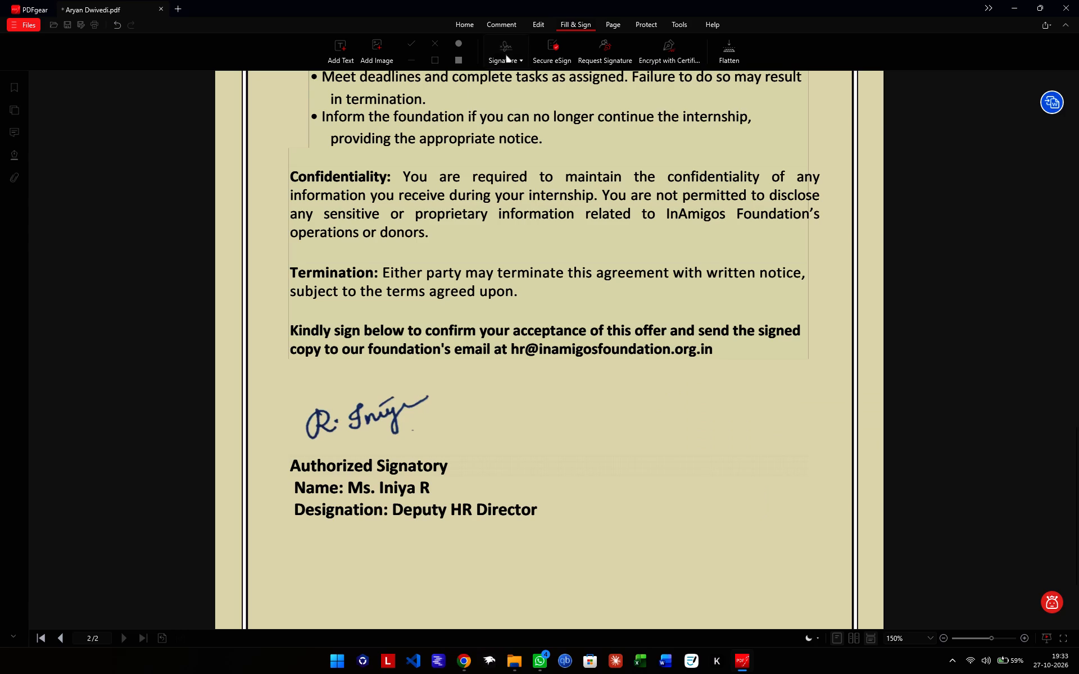
# Place the saved picture signature opposite the Authorized Signatory block, slightly reduced and clear of the acceptance instructions above it.
pyautogui.click(520, 60)
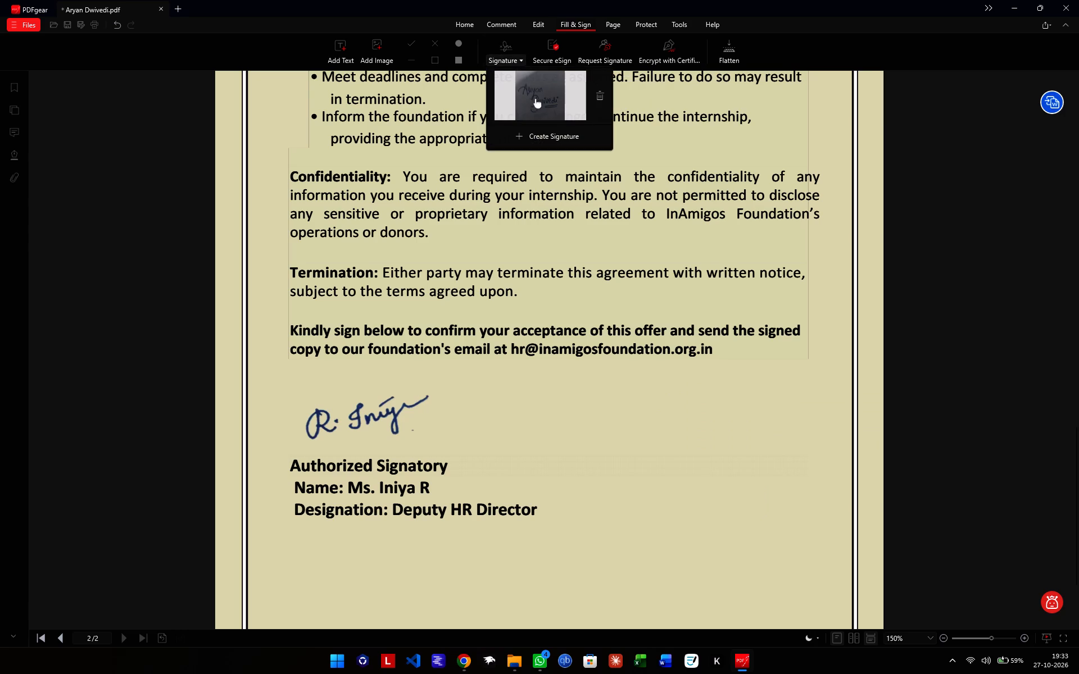
pyautogui.click(554, 99)
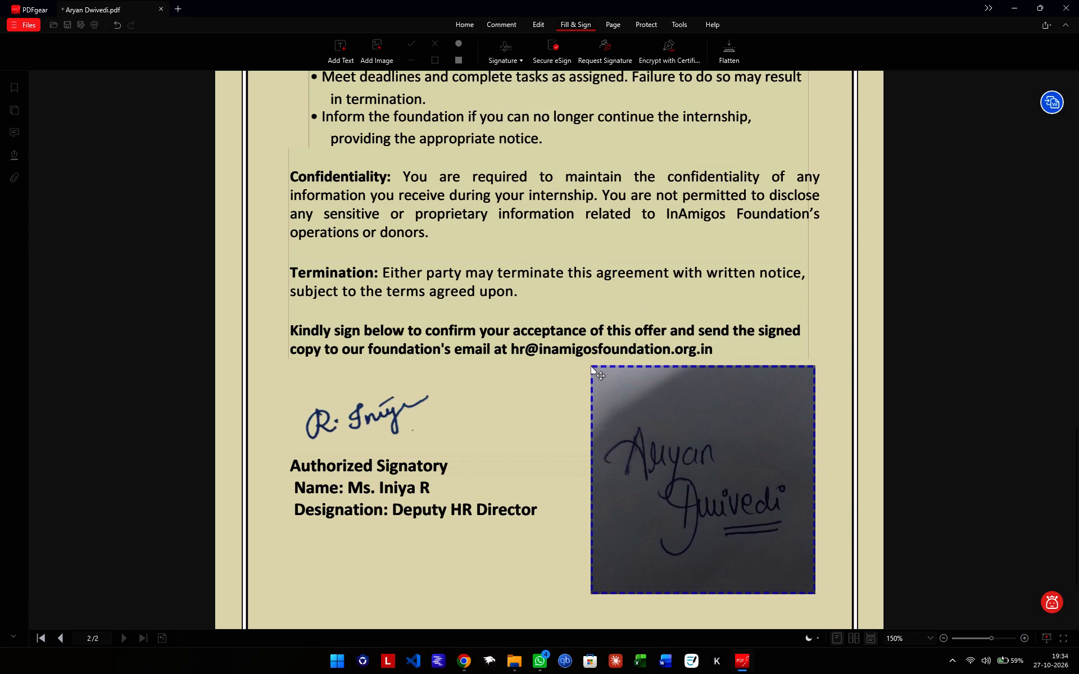
pyautogui.click(592, 365)
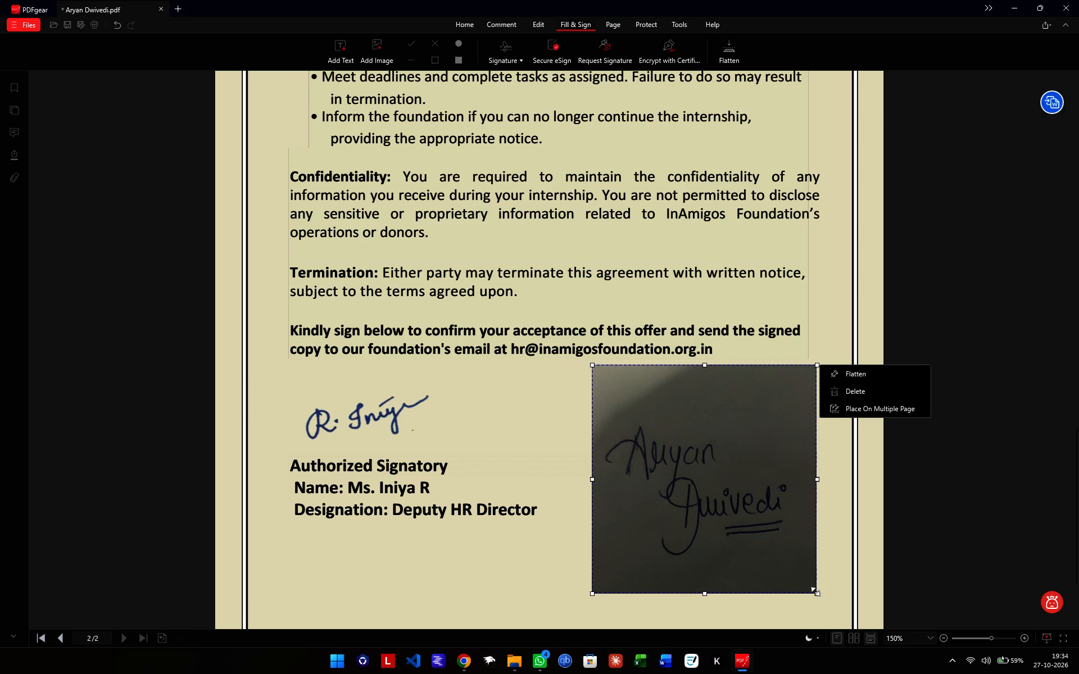
pyautogui.moveTo(815, 591); pyautogui.dragTo(806, 576)
pyautogui.moveTo(796, 562); pyautogui.dragTo(773, 522)
pyautogui.moveTo(771, 520); pyautogui.dragTo(765, 511)
pyautogui.click(765, 511)
pyautogui.moveTo(765, 511); pyautogui.dragTo(768, 518)
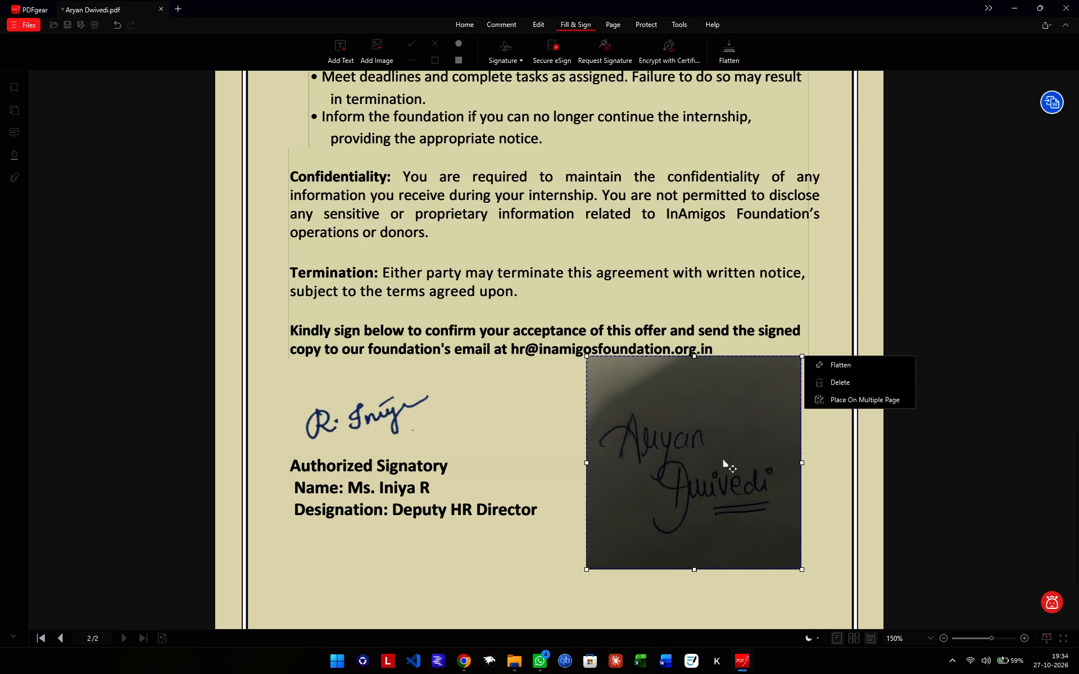
pyautogui.moveTo(700, 418); pyautogui.dragTo(701, 436)
pyautogui.click(701, 436)
pyautogui.doubleClick(707, 435)
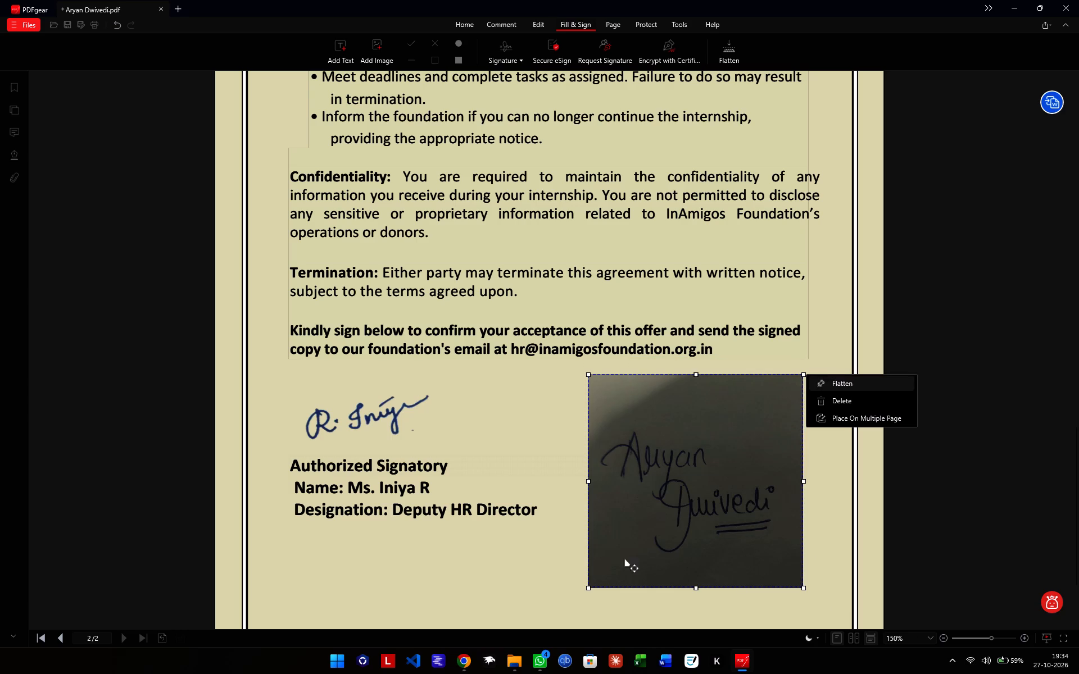
# Shrink the signature image to roughly two-thirds of its width and align it with the authorized signatory's signature.
pyautogui.moveTo(588, 586); pyautogui.dragTo(592, 582)
pyautogui.moveTo(592, 582); pyautogui.dragTo(667, 475)
pyautogui.click(667, 475)
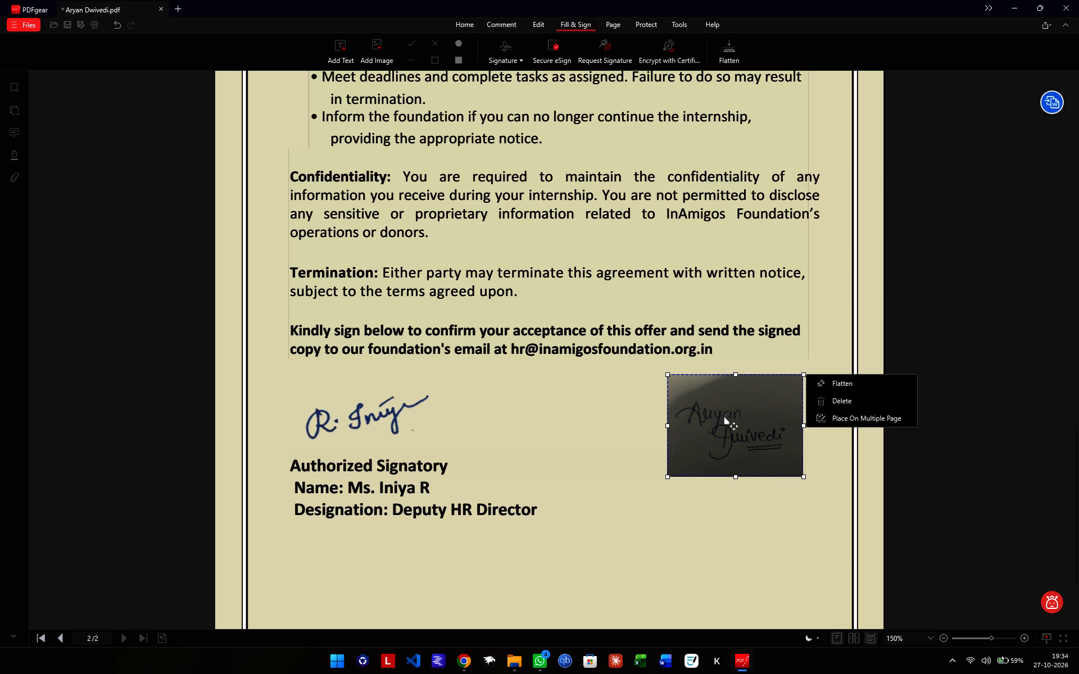
pyautogui.moveTo(732, 412); pyautogui.dragTo(709, 437)
pyautogui.moveTo(713, 440); pyautogui.dragTo(716, 431)
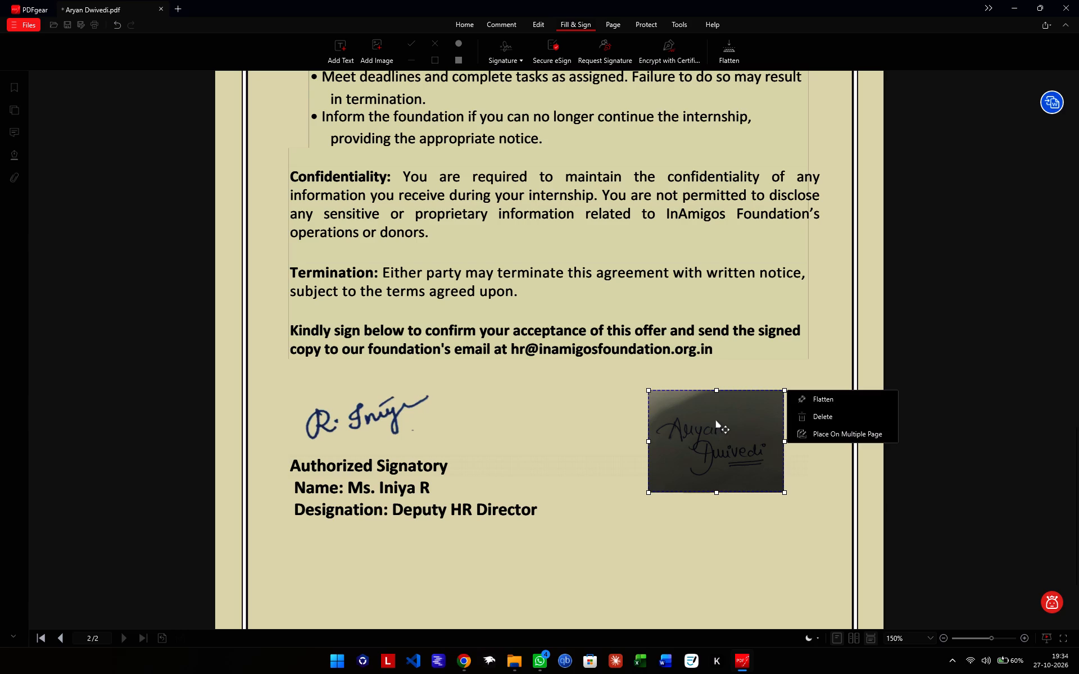
pyautogui.moveTo(715, 418); pyautogui.dragTo(720, 438)
pyautogui.click(720, 438)
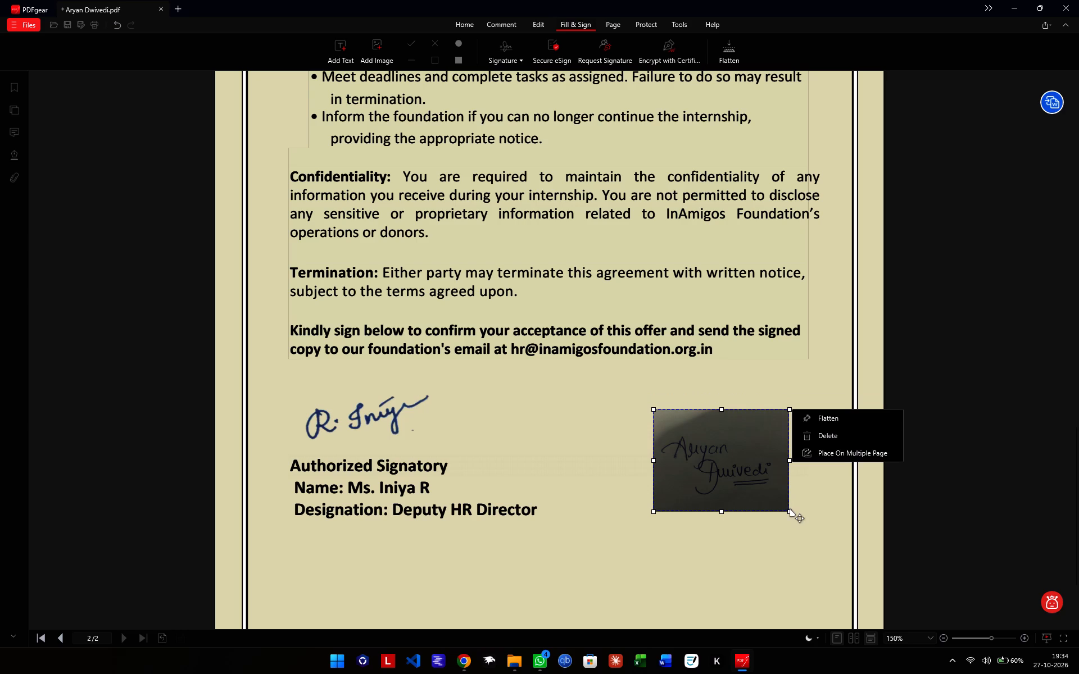
pyautogui.moveTo(787, 511); pyautogui.dragTo(799, 529)
pyautogui.click(799, 529)
pyautogui.moveTo(717, 462); pyautogui.dragTo(709, 456)
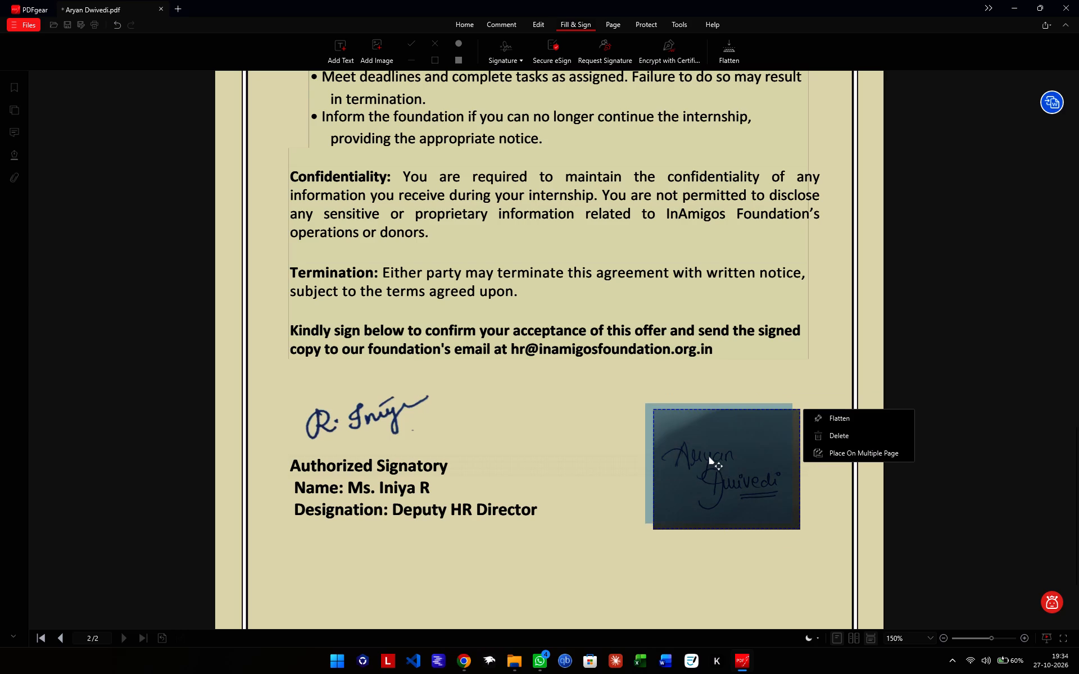
pyautogui.moveTo(709, 456); pyautogui.dragTo(709, 448)
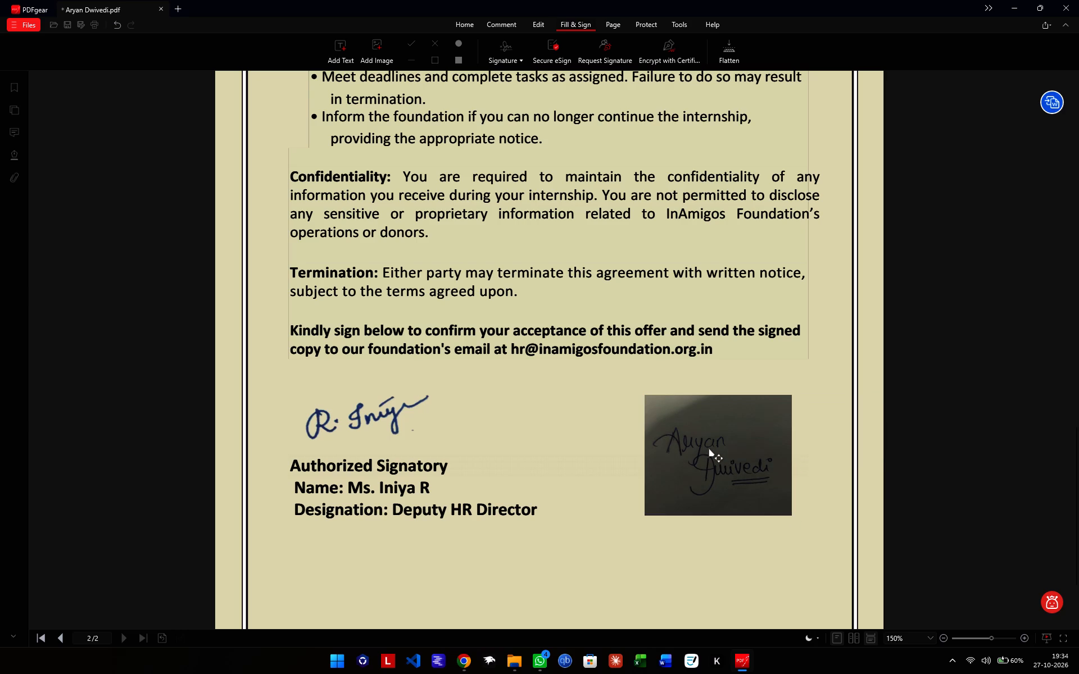
pyautogui.press('Return')
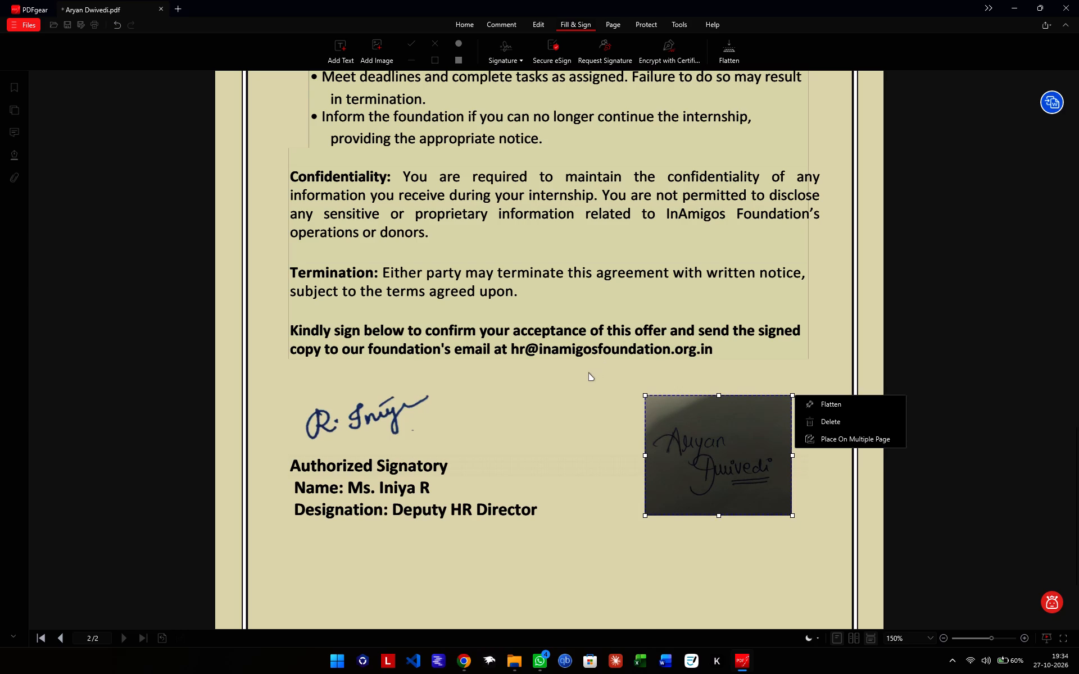
# Flatten the placed signature into page 2 of the offer letter.
pyautogui.click(844, 403)
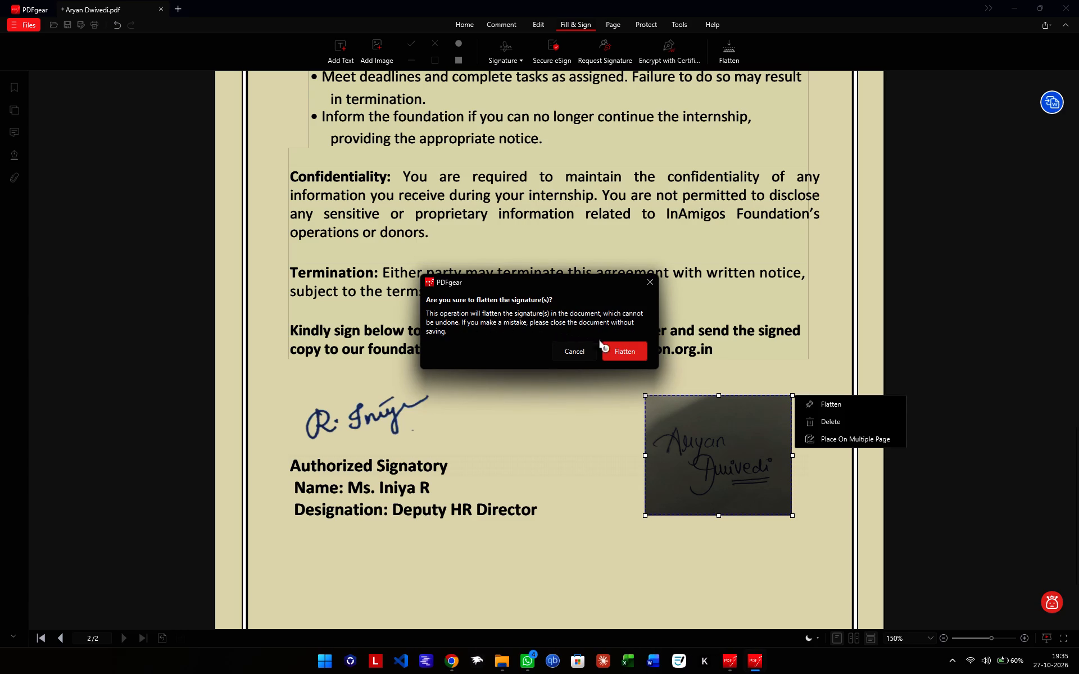
pyautogui.click(619, 349)
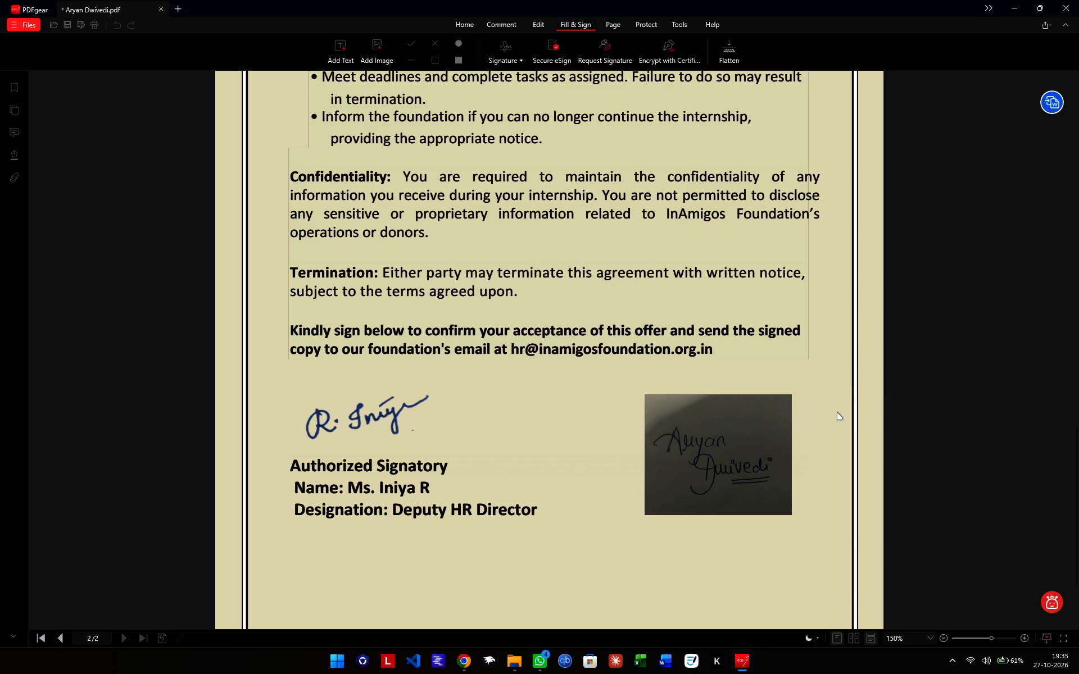
# Review the signed offer letter, from the flattened signature on page 2 back to the start of page 1.
pyautogui.scroll(1, 805, 411)
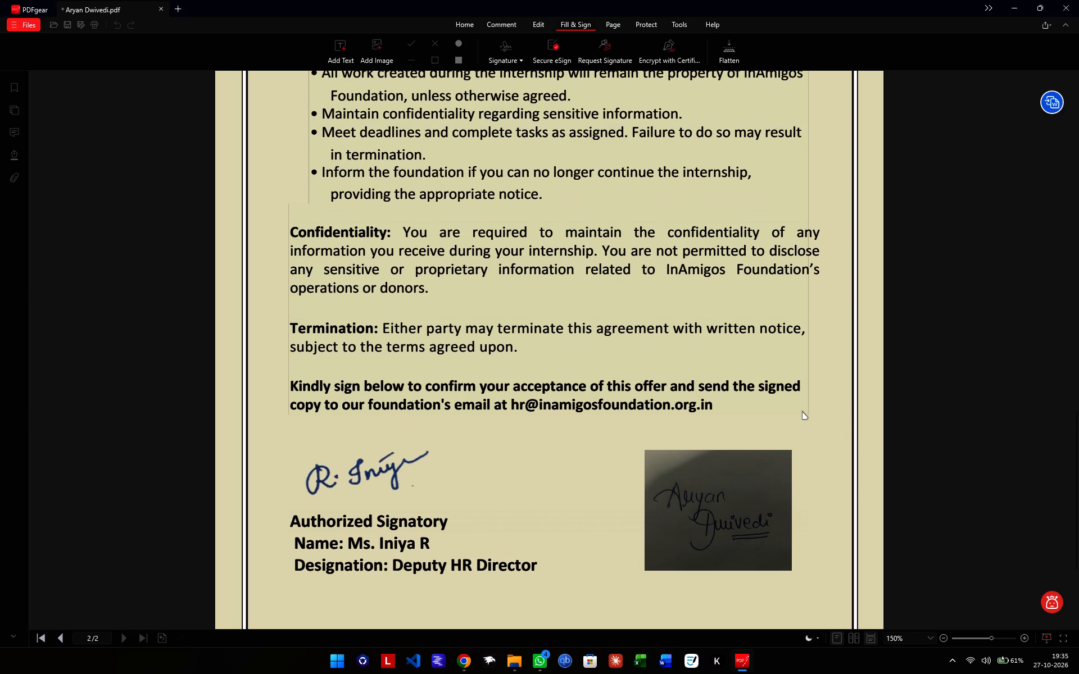
pyautogui.scroll(1, 802, 411)
pyautogui.scroll(-1, 802, 411)
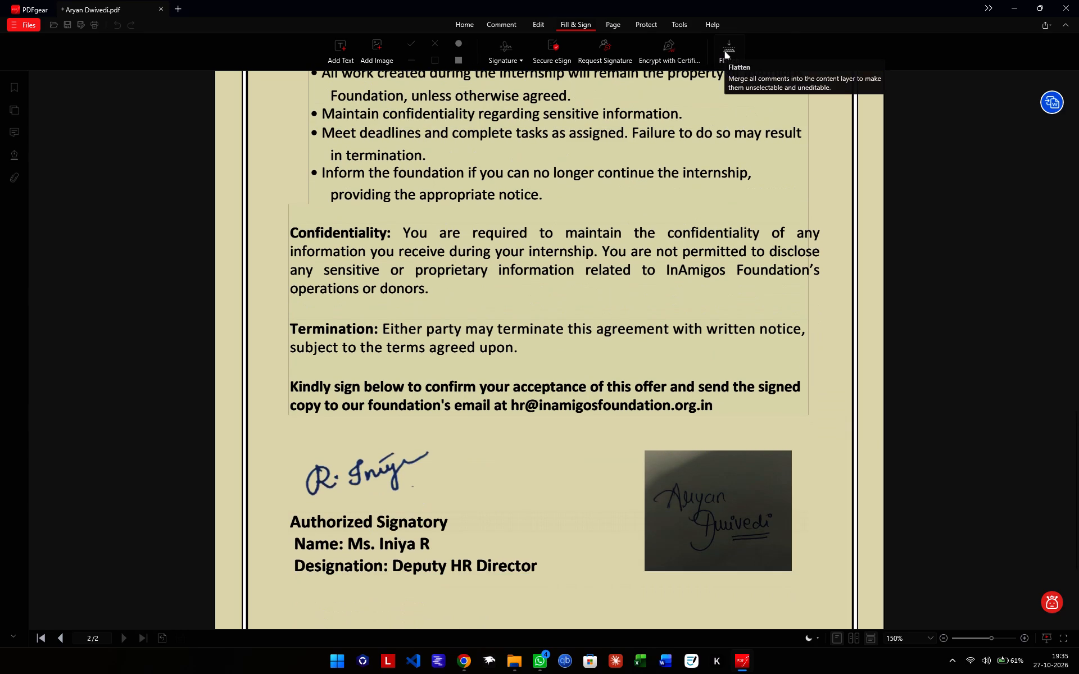
pyautogui.click(735, 501)
pyautogui.scroll(-5, 783, 478)
pyautogui.scroll(10, 783, 478)
pyautogui.scroll(20, 783, 478)
pyautogui.scroll(4, 783, 478)
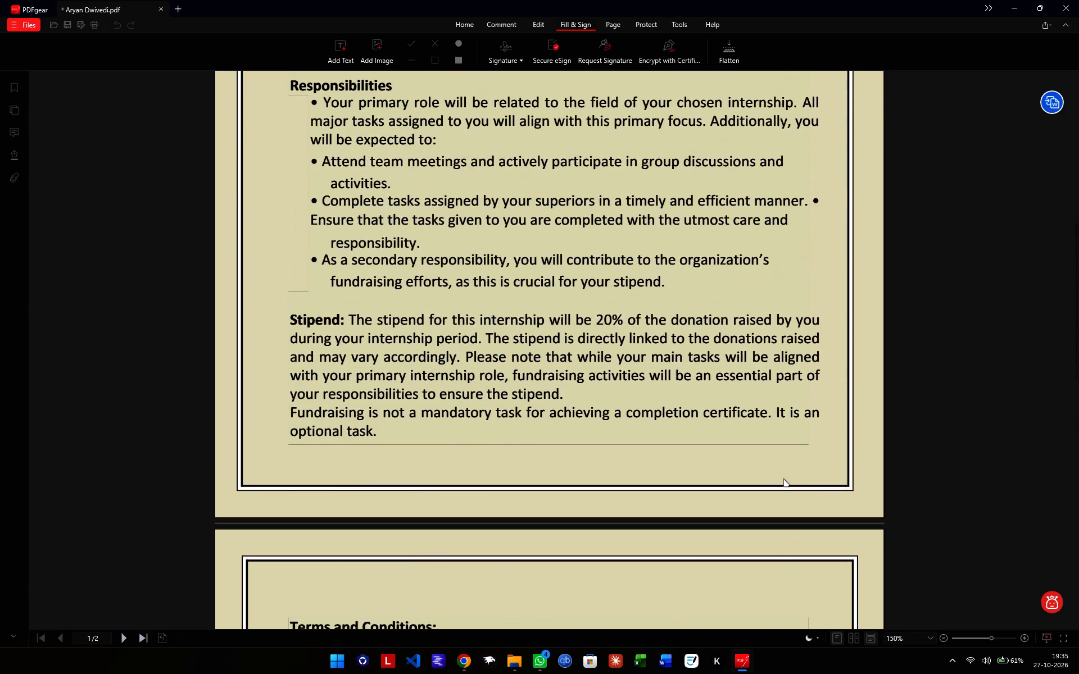
pyautogui.scroll(20, 783, 478)
pyautogui.scroll(2, 783, 478)
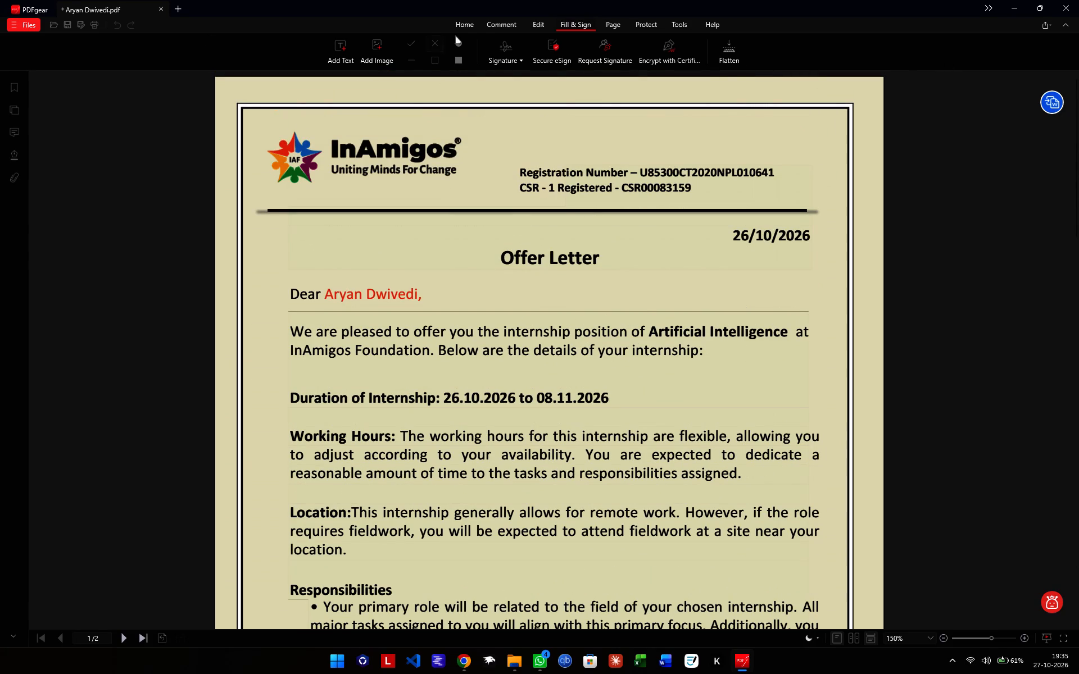
# Reduce the offer letter's page zoom to 75%.
pyautogui.click(468, 21)
pyautogui.scroll(-5, 312, 286)
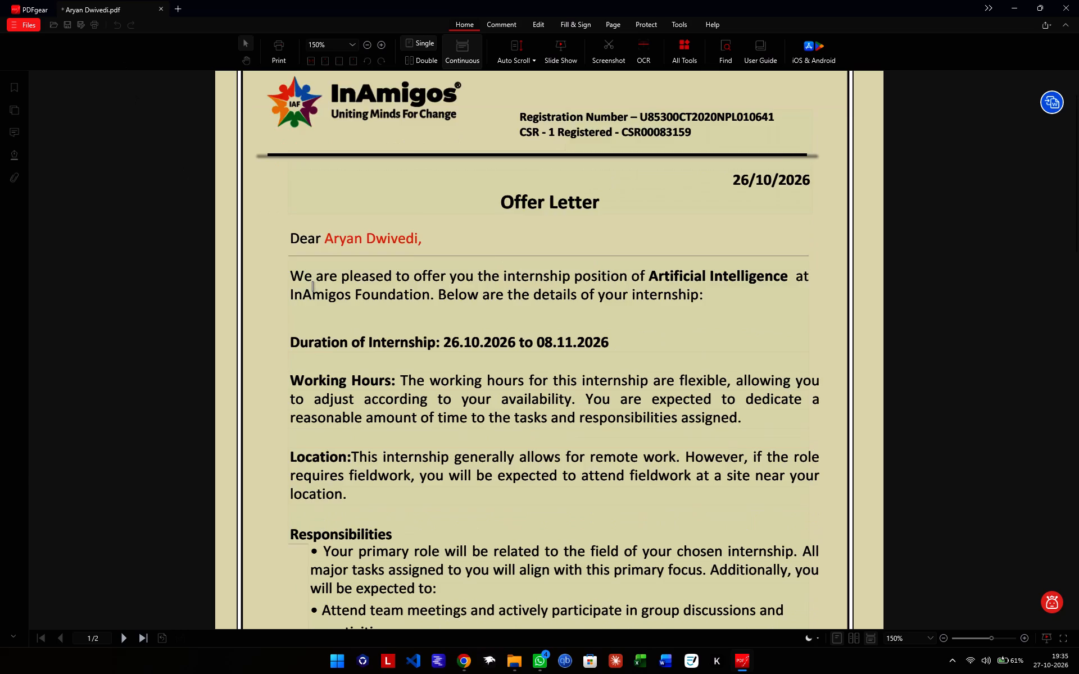
pyautogui.scroll(4, 377, 284)
pyautogui.click(349, 42)
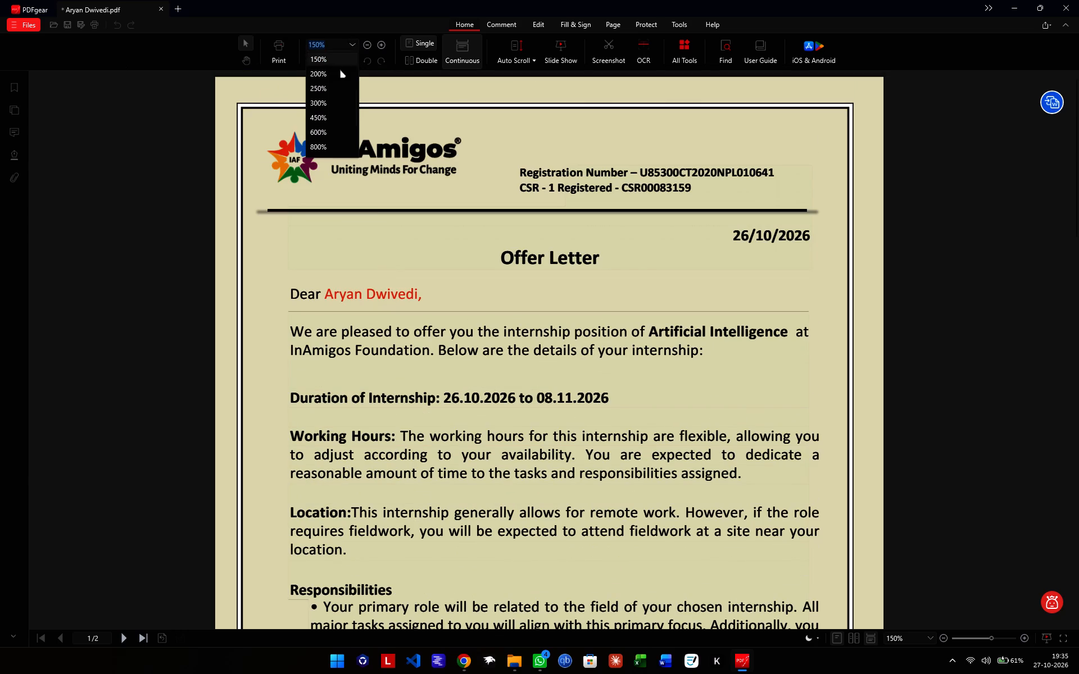
pyautogui.click(332, 63)
pyautogui.click(354, 44)
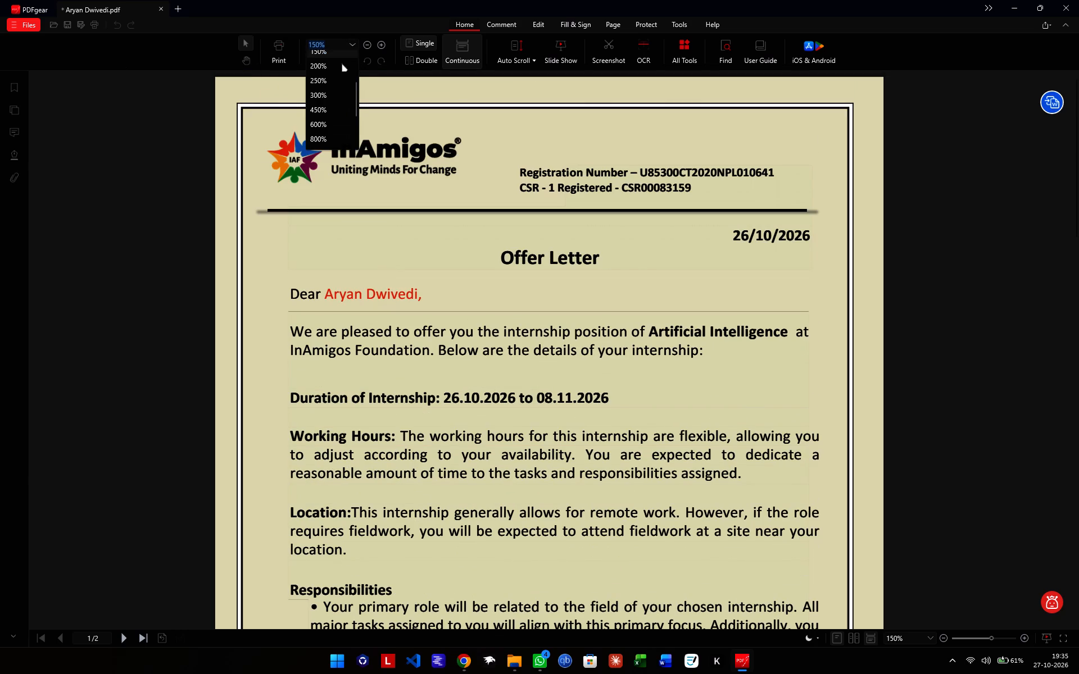
pyautogui.scroll(3, 328, 60)
pyautogui.click(324, 86)
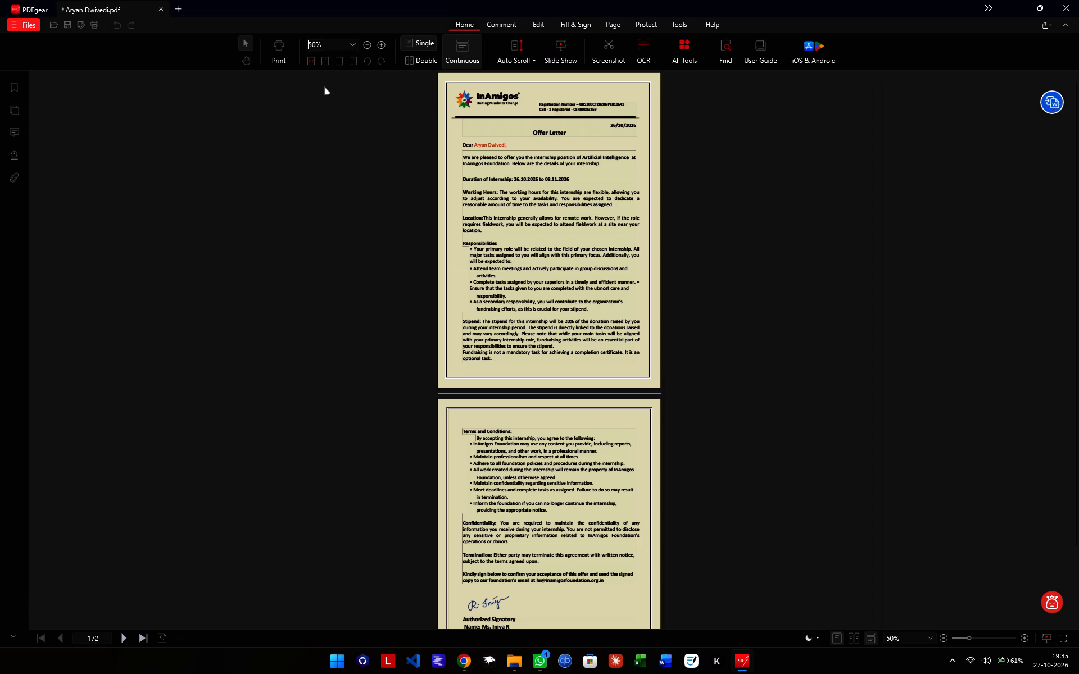
pyautogui.click(353, 44)
pyautogui.click(332, 75)
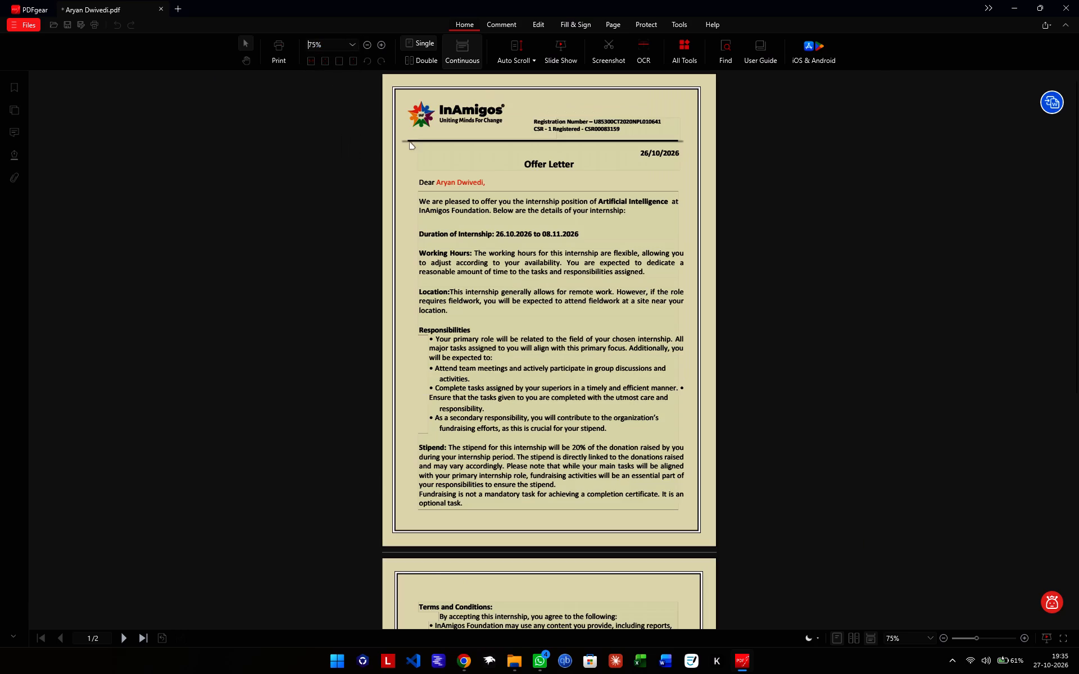
# Review the signed offer letter across both pages, examining the terms and the signature placement beside the Authorized Signatory block on page 2.
pyautogui.scroll(-9, 564, 265)
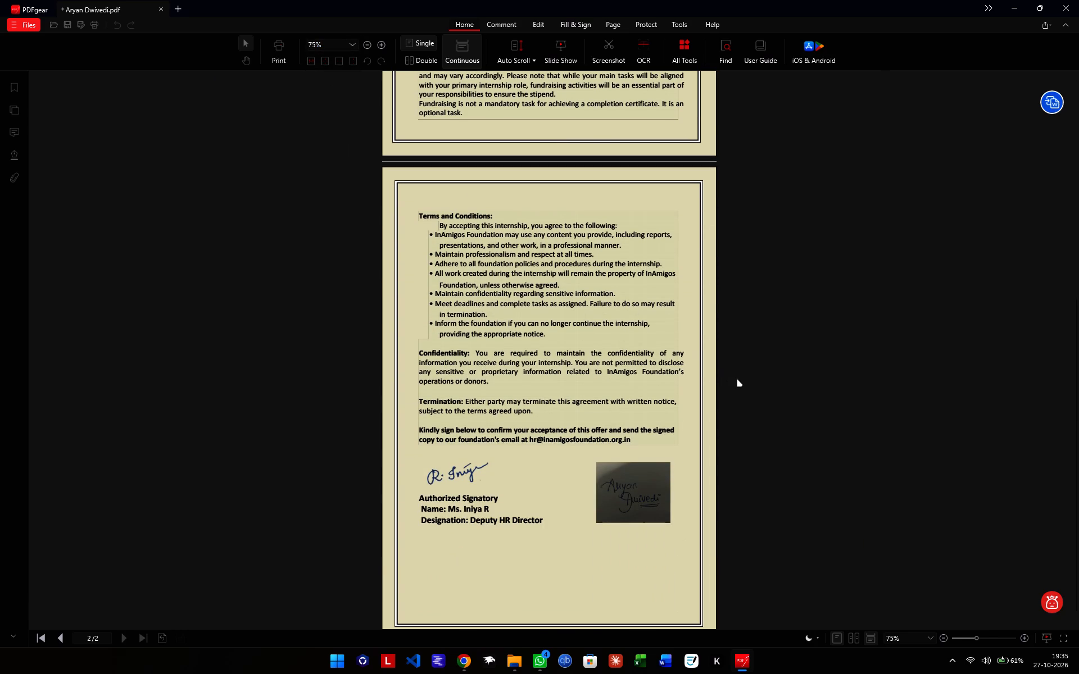
pyautogui.scroll(2, 737, 378)
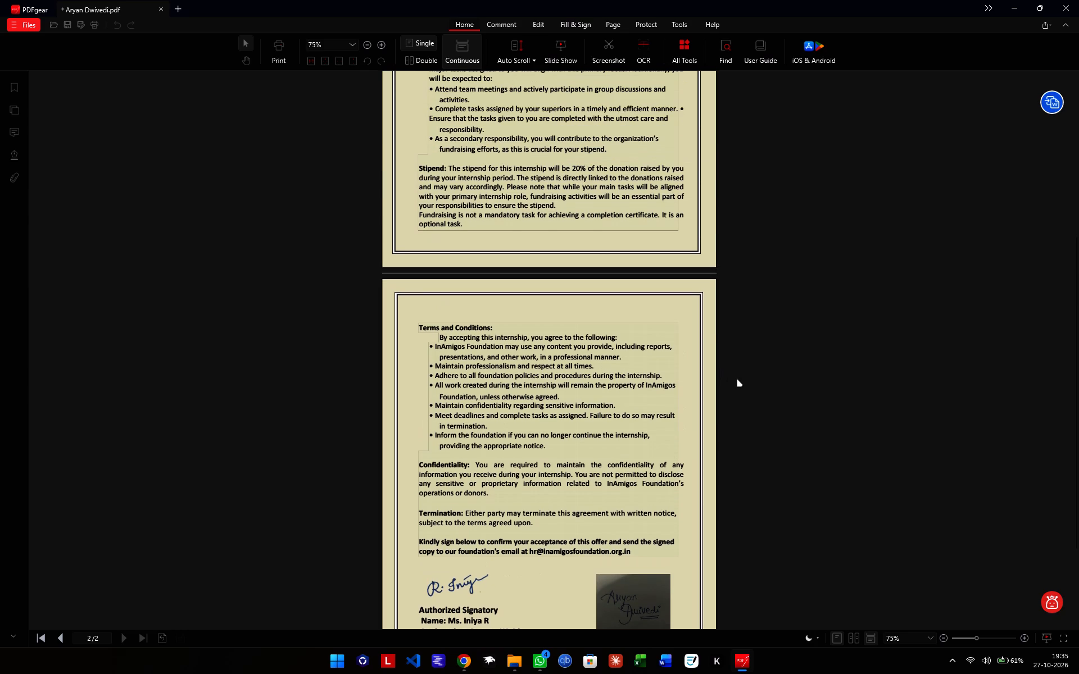
pyautogui.scroll(-2, 737, 378)
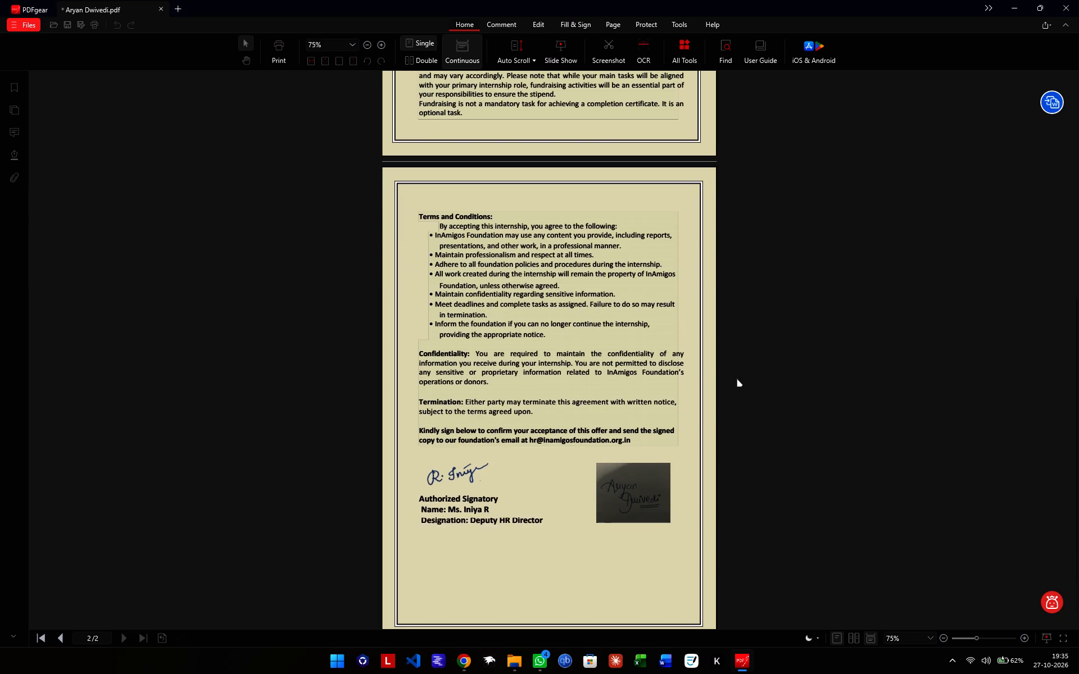
pyautogui.scroll(7, 737, 378)
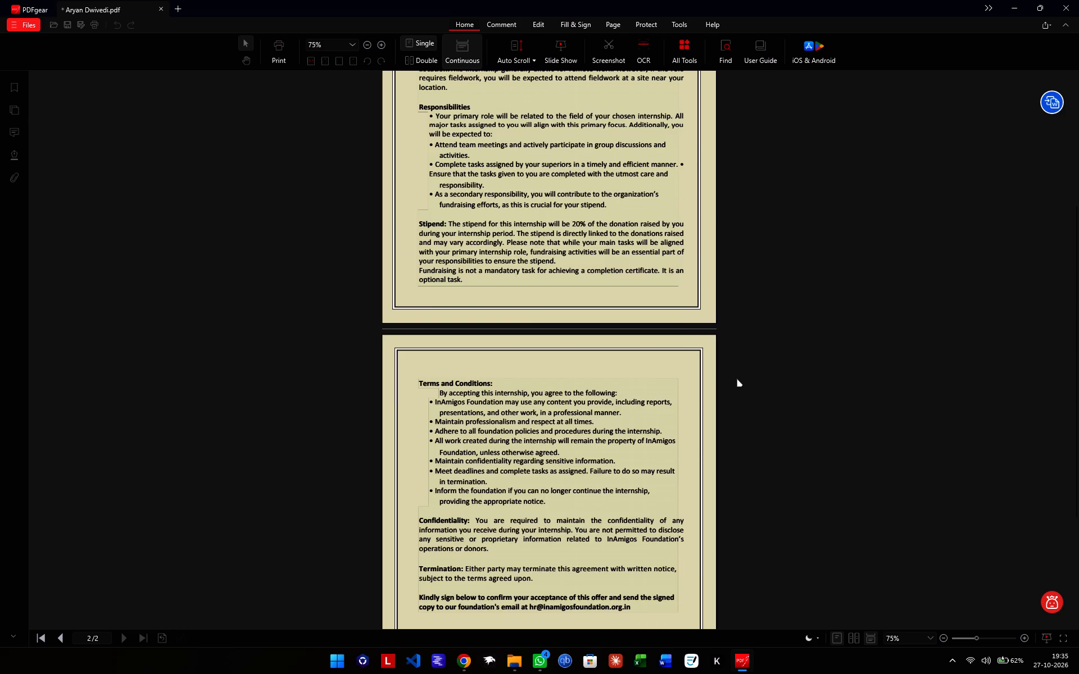
pyautogui.scroll(4, 737, 378)
pyautogui.scroll(-8, 737, 378)
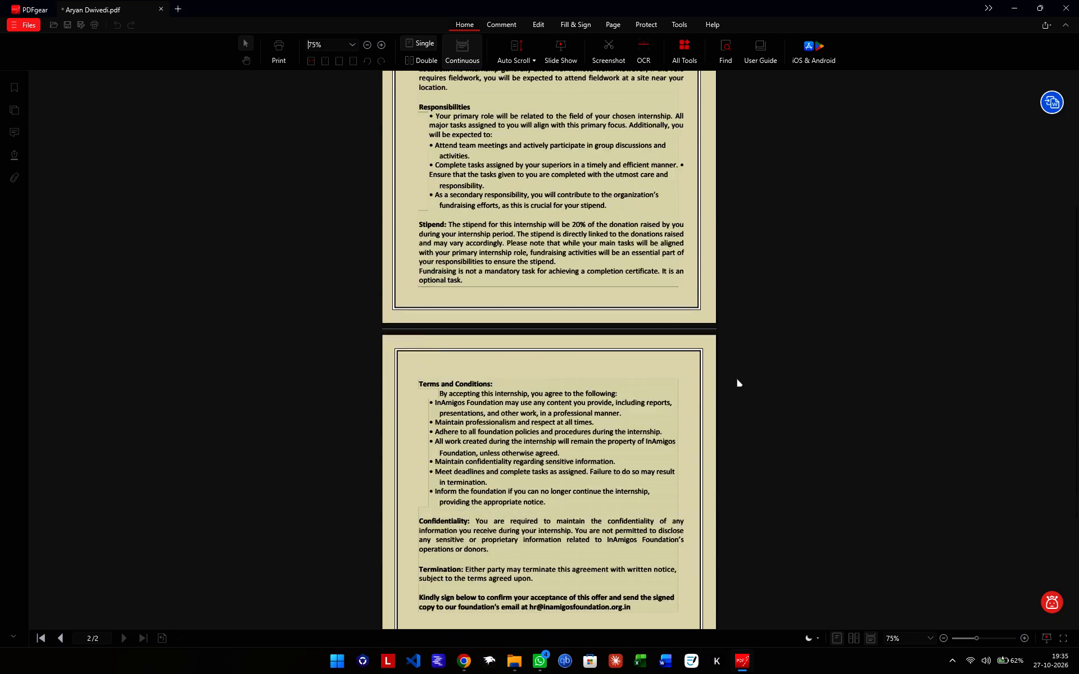
pyautogui.scroll(-4, 737, 378)
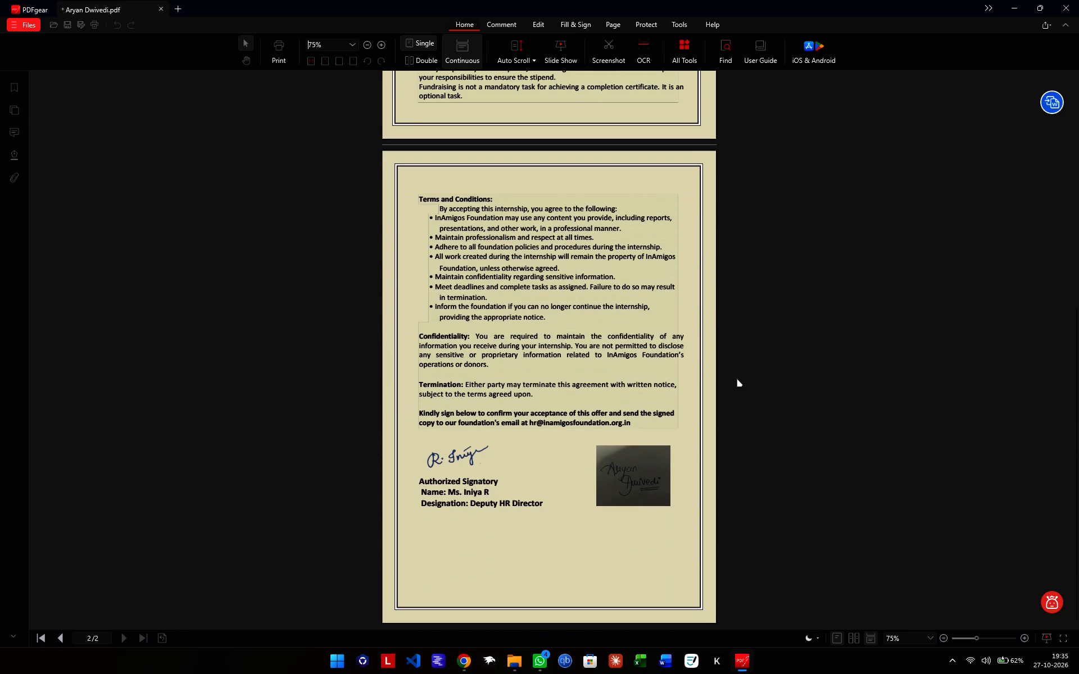
# Open the zoom level choices for the offer letter.
pyautogui.click(930, 635)
# Set the offer letter's page zoom to 100% and review the signed letter from page 2 back to the start of page 1.
pyautogui.click(914, 591)
pyautogui.scroll(-4, 887, 561)
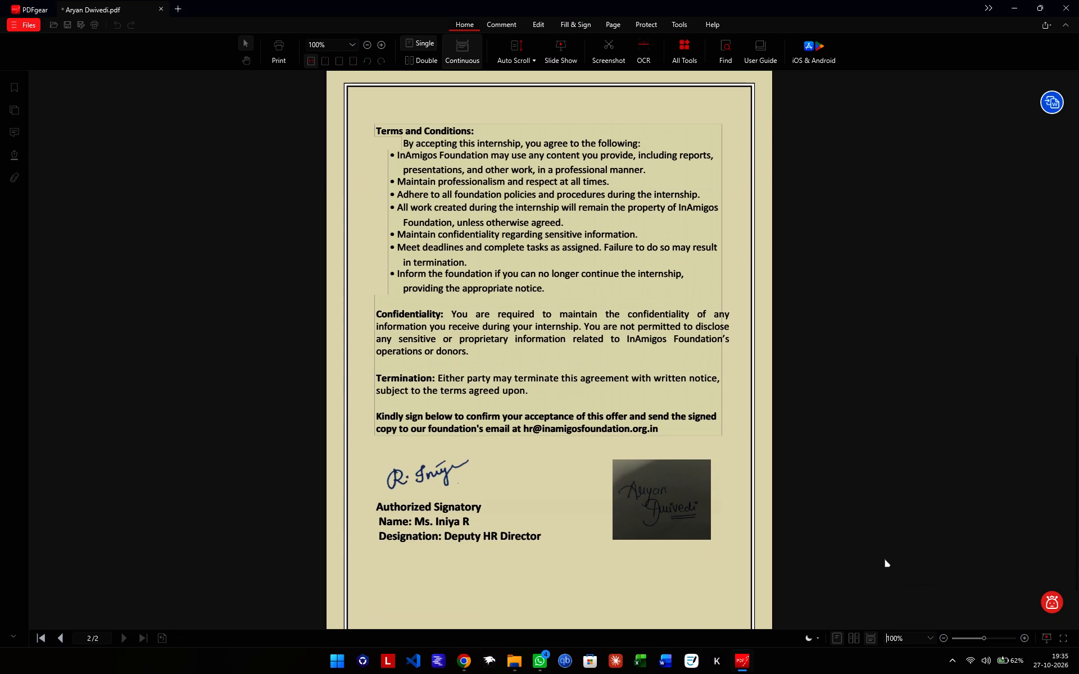
pyautogui.scroll(4, 850, 539)
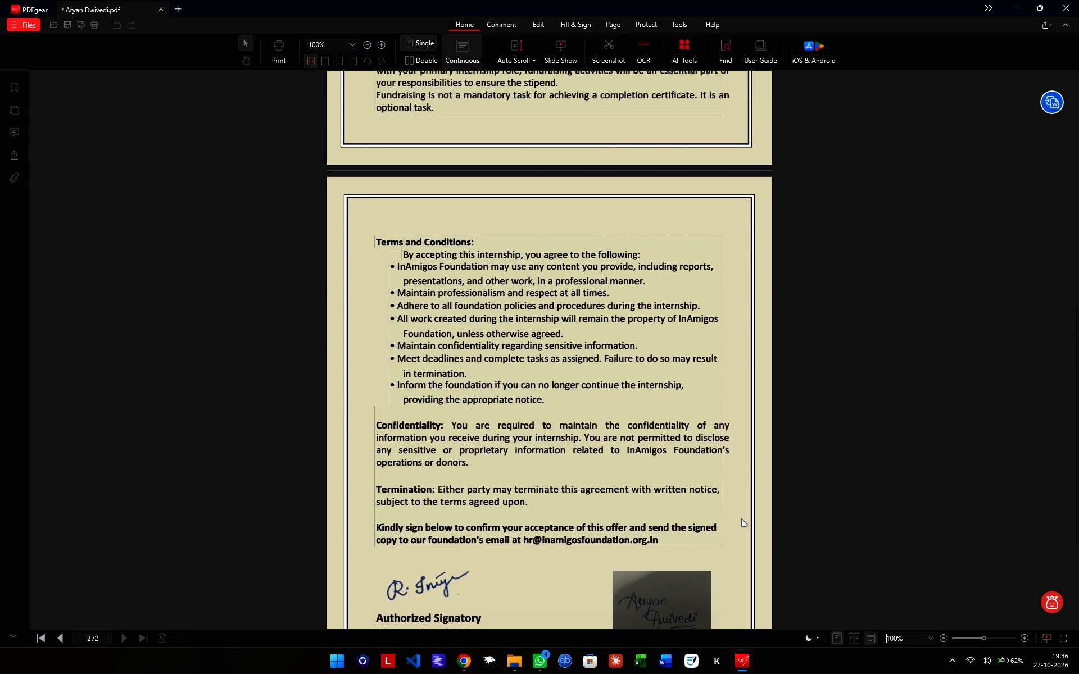
pyautogui.scroll(20, 741, 518)
pyautogui.scroll(4, 741, 518)
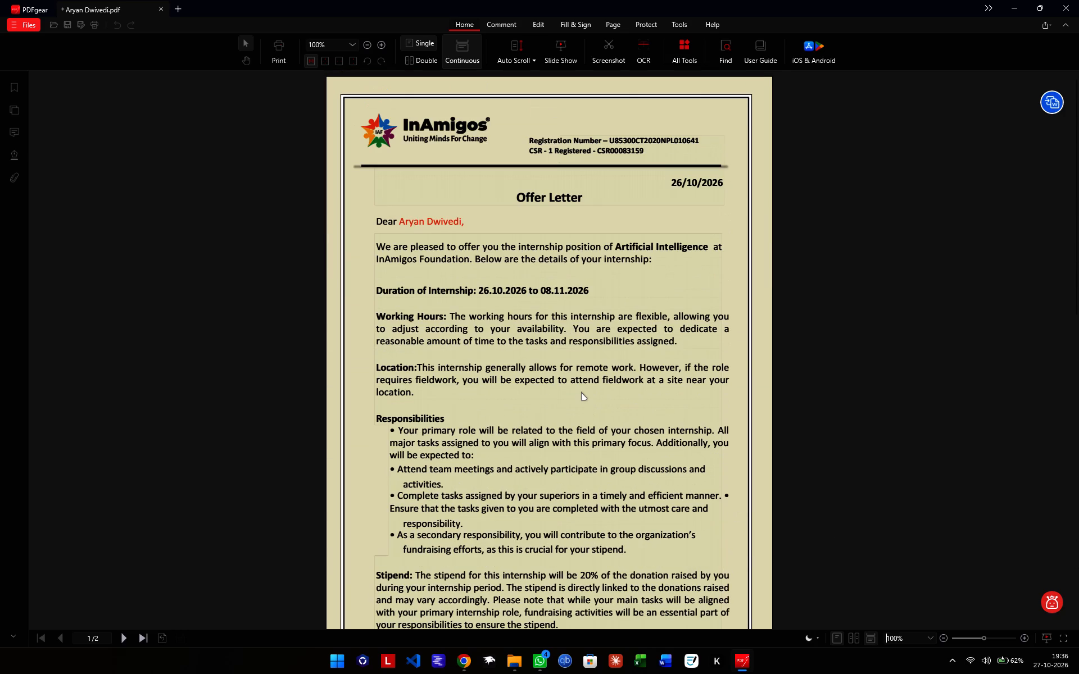
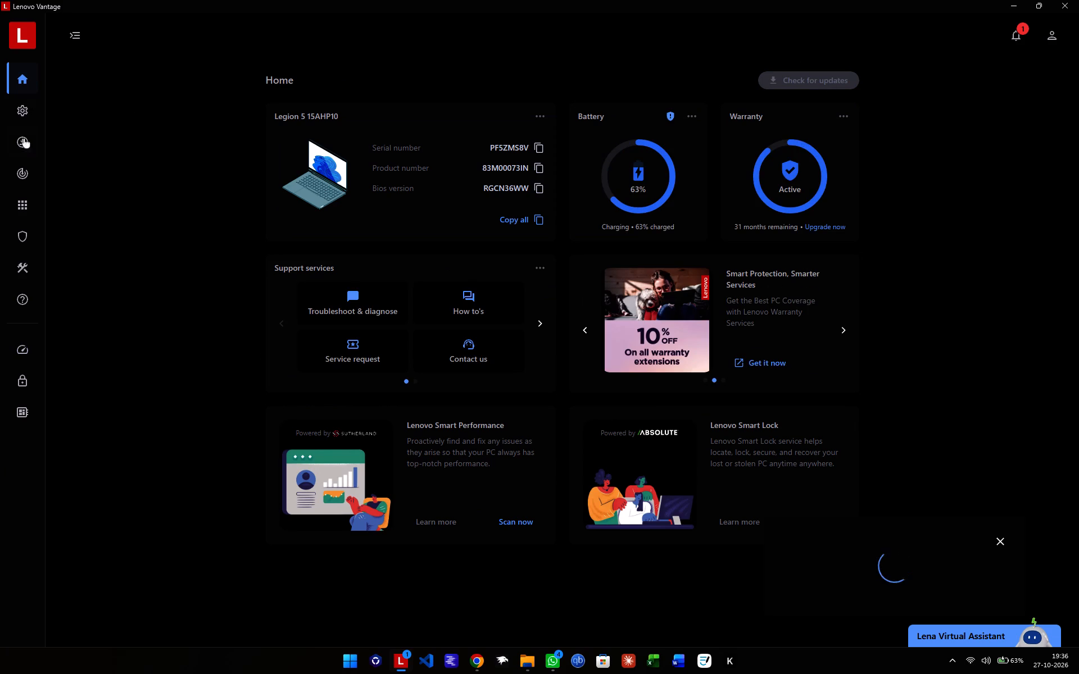
# Open the laptop's device power settings and examine the battery health, temperature, warranty, at-a-glance details and charging options.
pyautogui.click(23, 117)
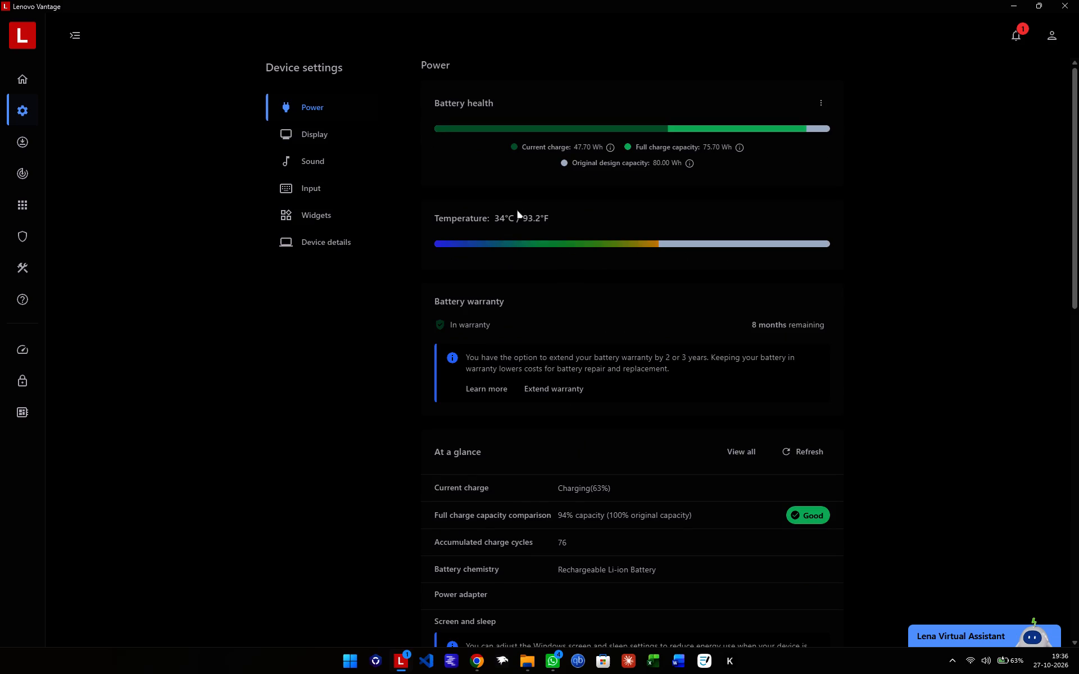
pyautogui.scroll(-5, 517, 210)
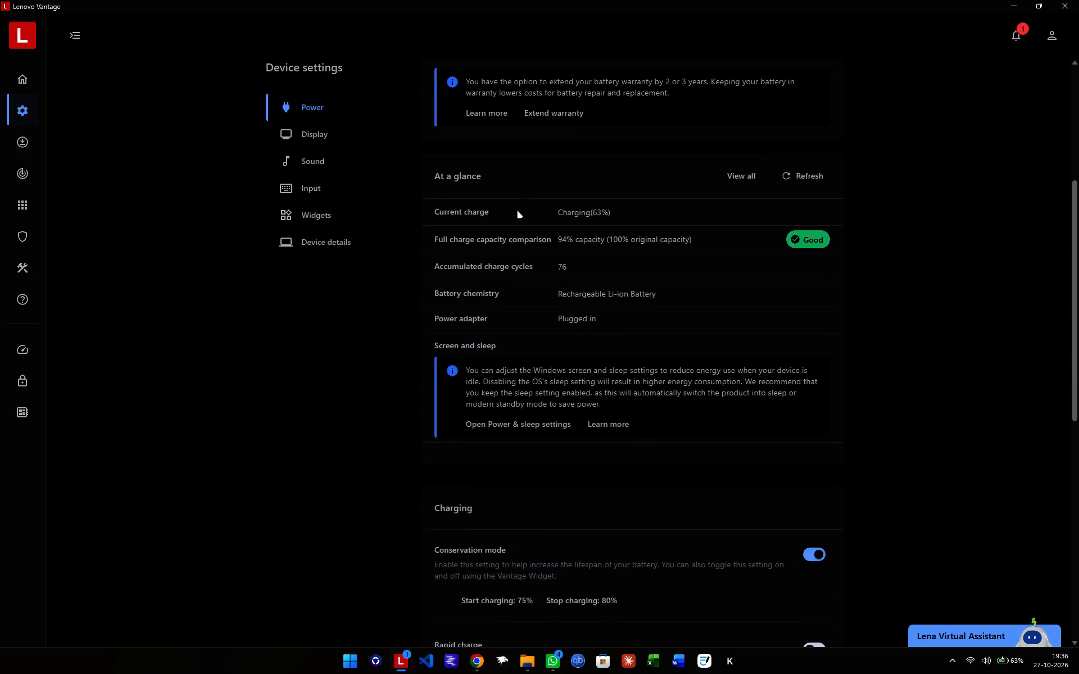
pyautogui.scroll(3, 517, 210)
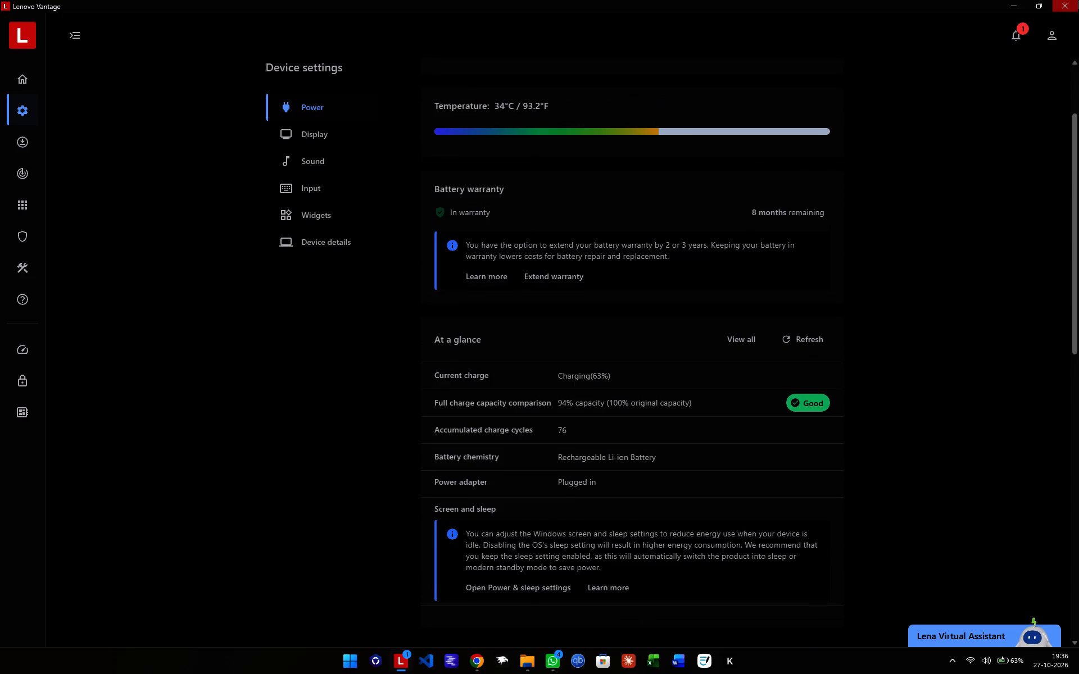
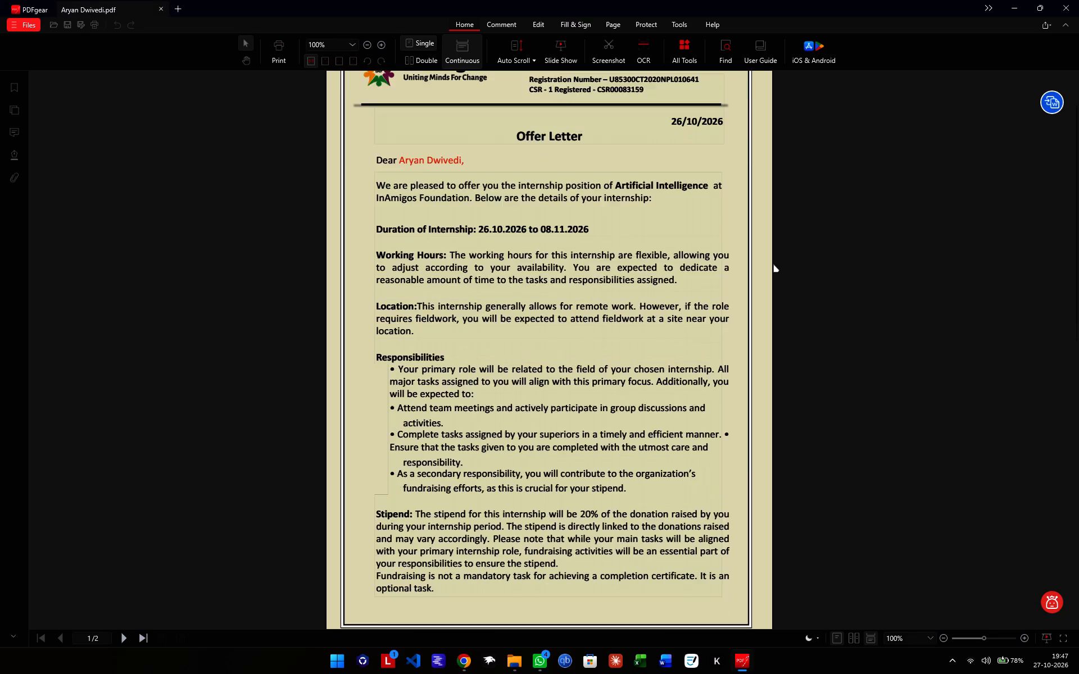
# Check both pages of the signed offer letter once more, from the stipend terms through the page 2 signatures and back to the start.
pyautogui.scroll(-13, 773, 263)
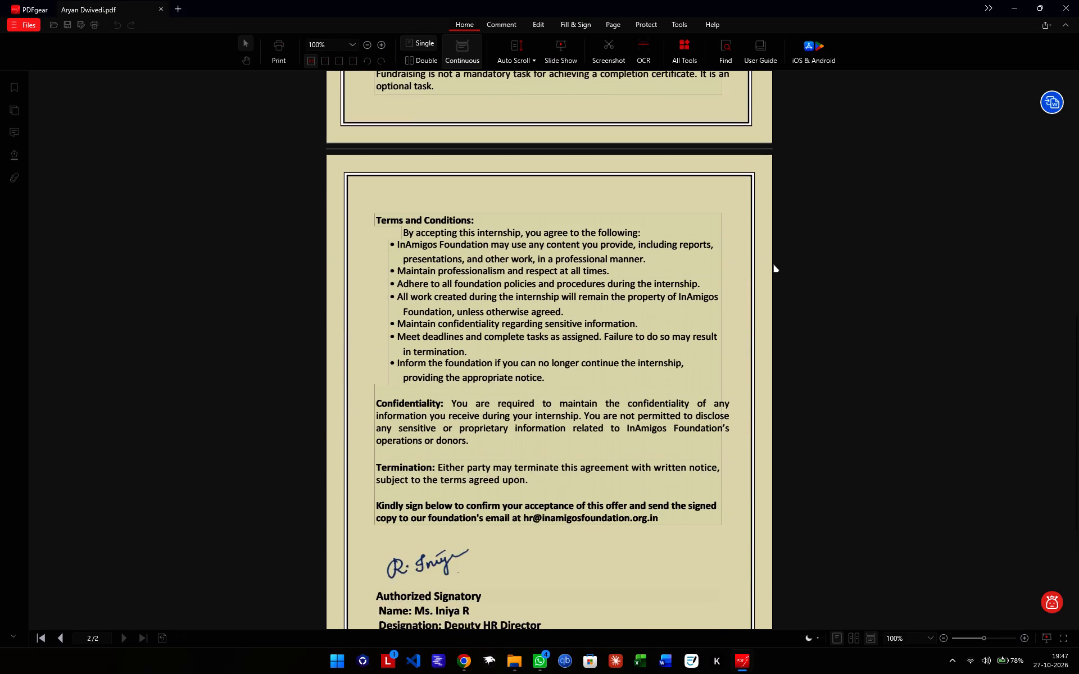
pyautogui.scroll(-2, 773, 263)
pyautogui.scroll(5, 773, 263)
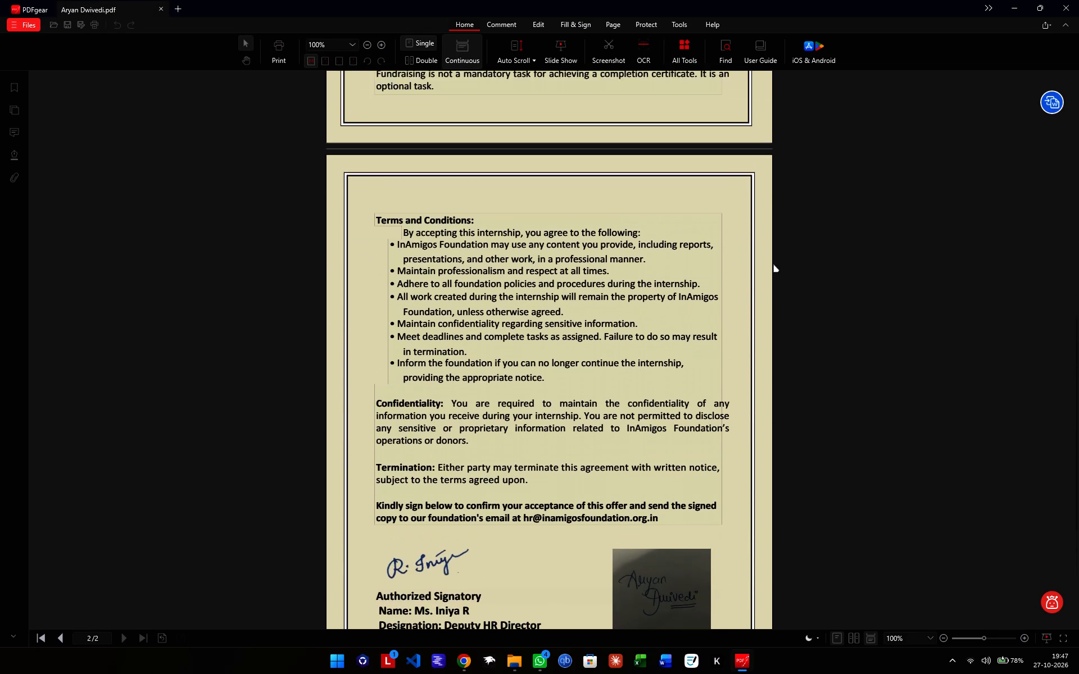
pyautogui.scroll(19, 773, 263)
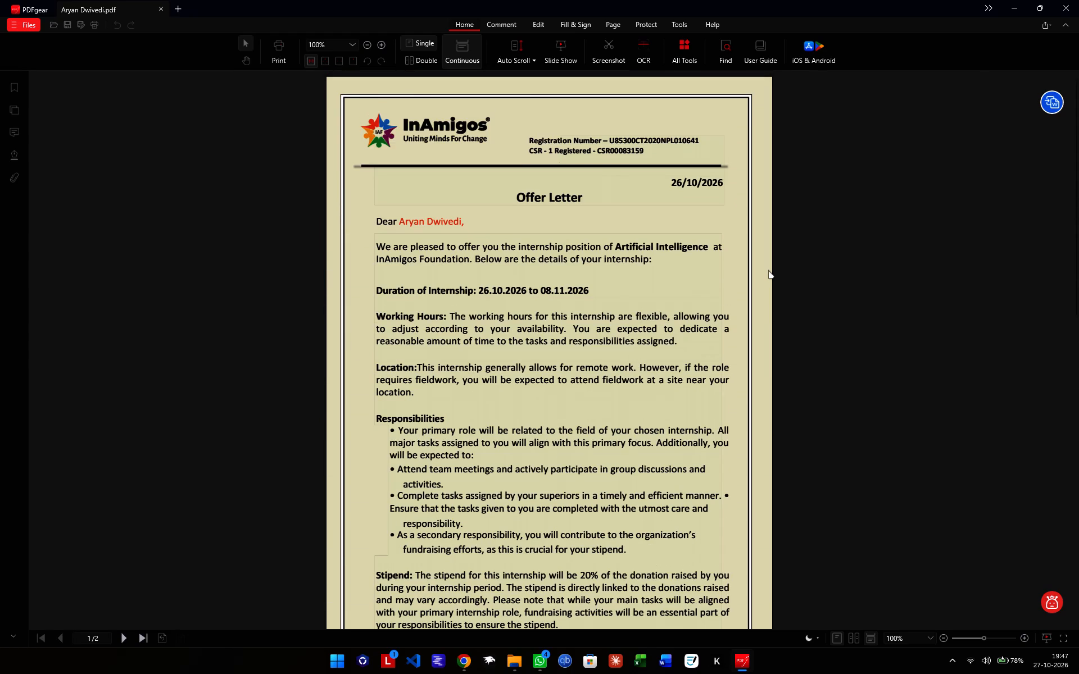
# Close the PDF editor window containing the signed offer letter.
pyautogui.click(1066, 3)
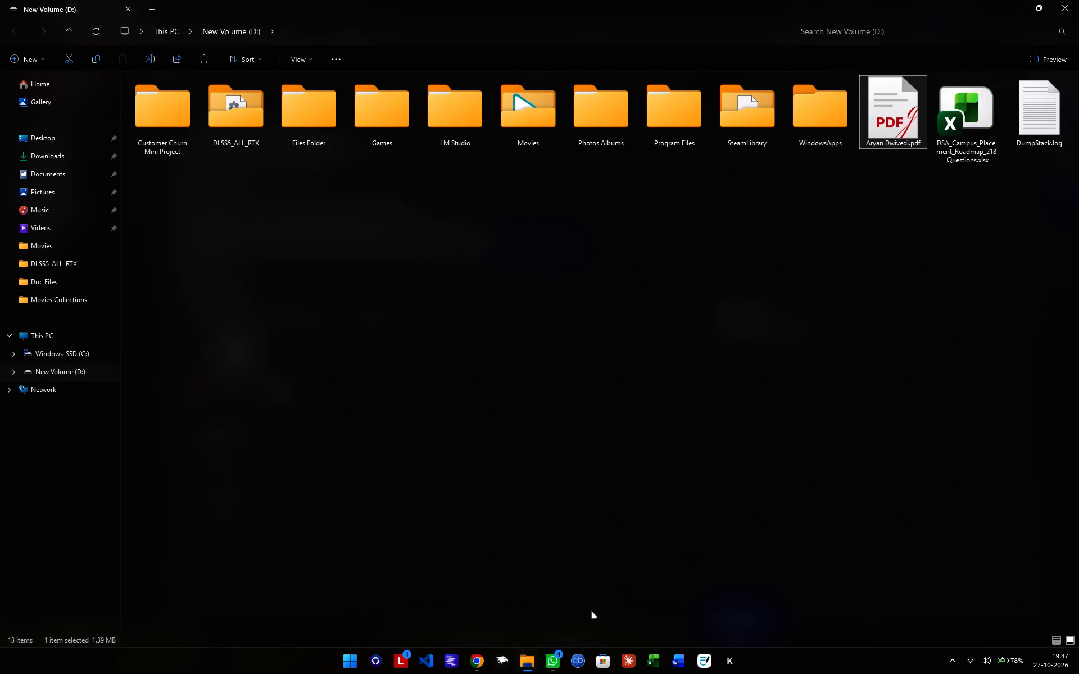